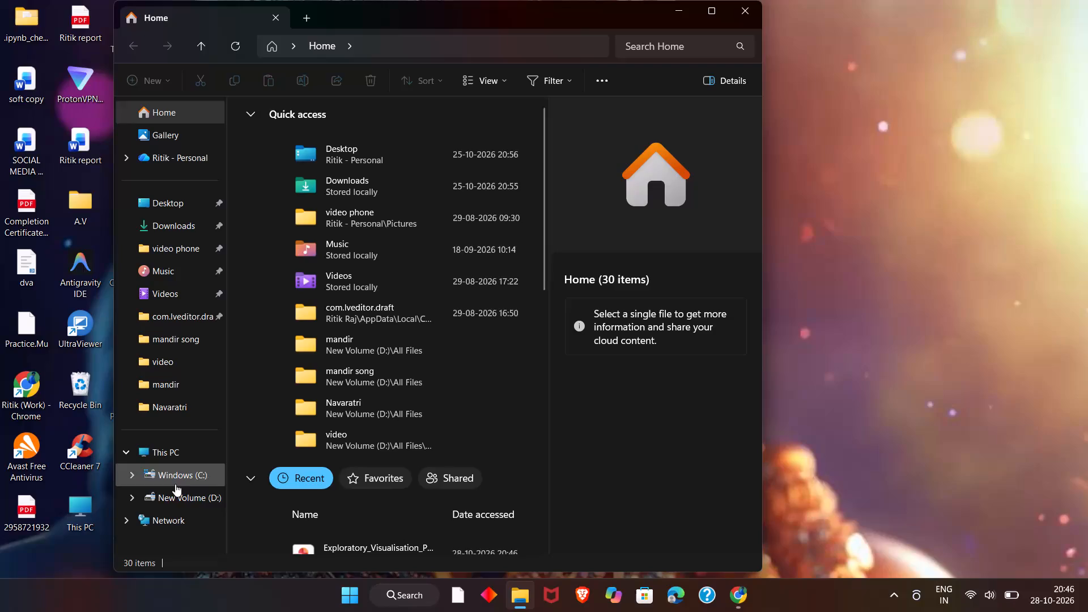
Open the Exploratory_Visualisation_Python_Easy_PPT presentation from New Volume (D:).
{"action": "double_click", "coordinate": [193, 492]}
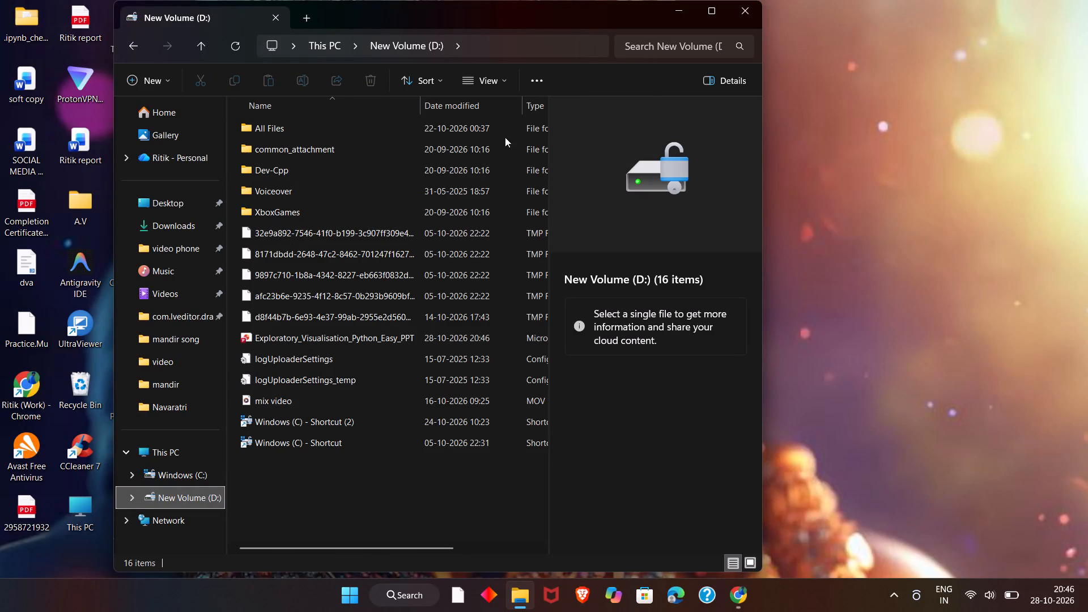
{"action": "left_click", "coordinate": [718, 16]}
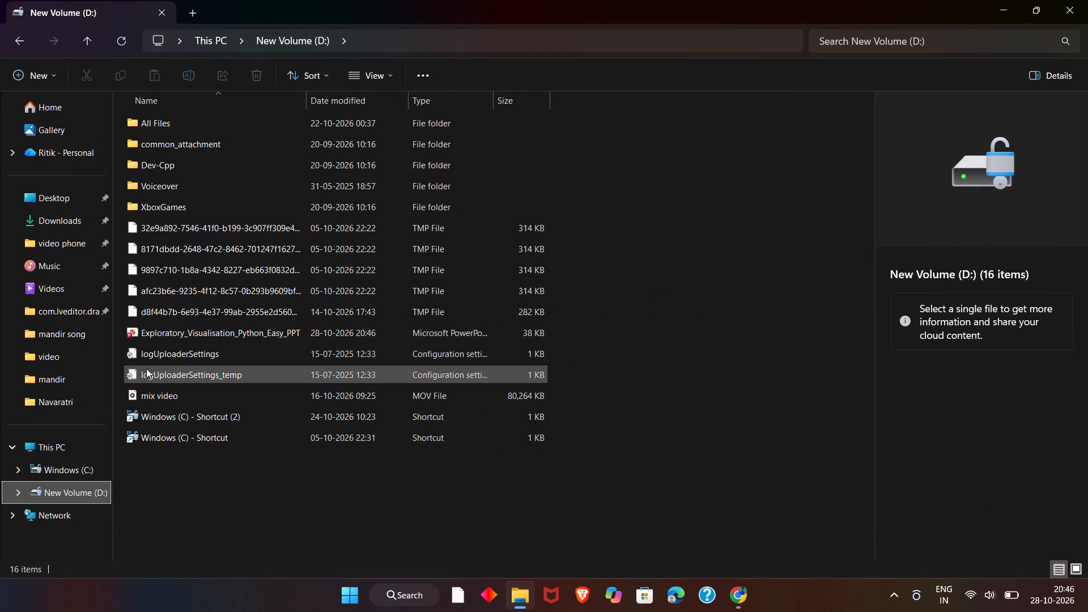
{"action": "double_click", "coordinate": [247, 335]}
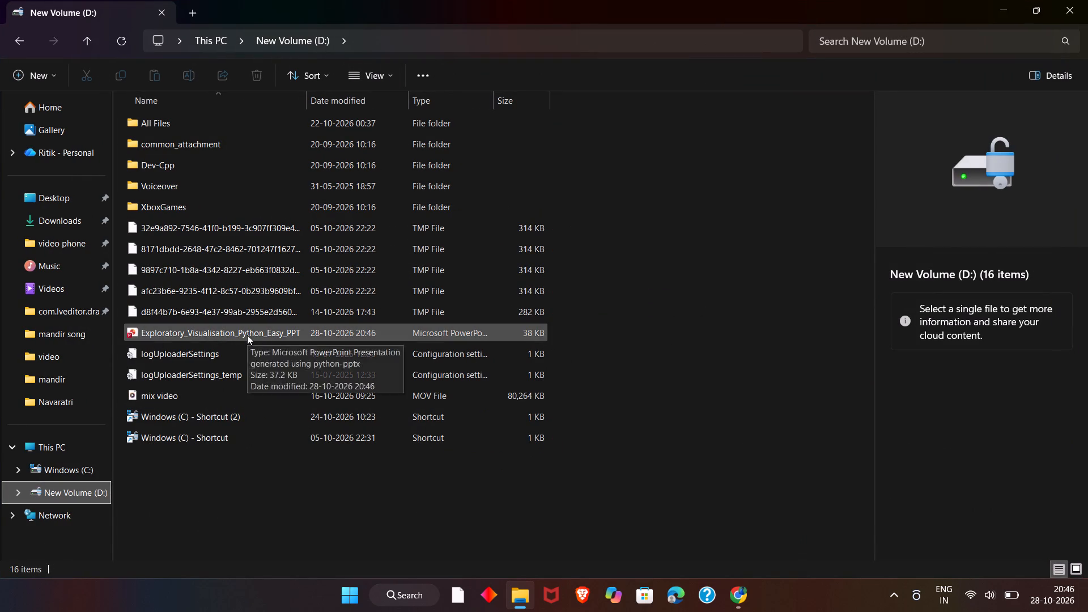
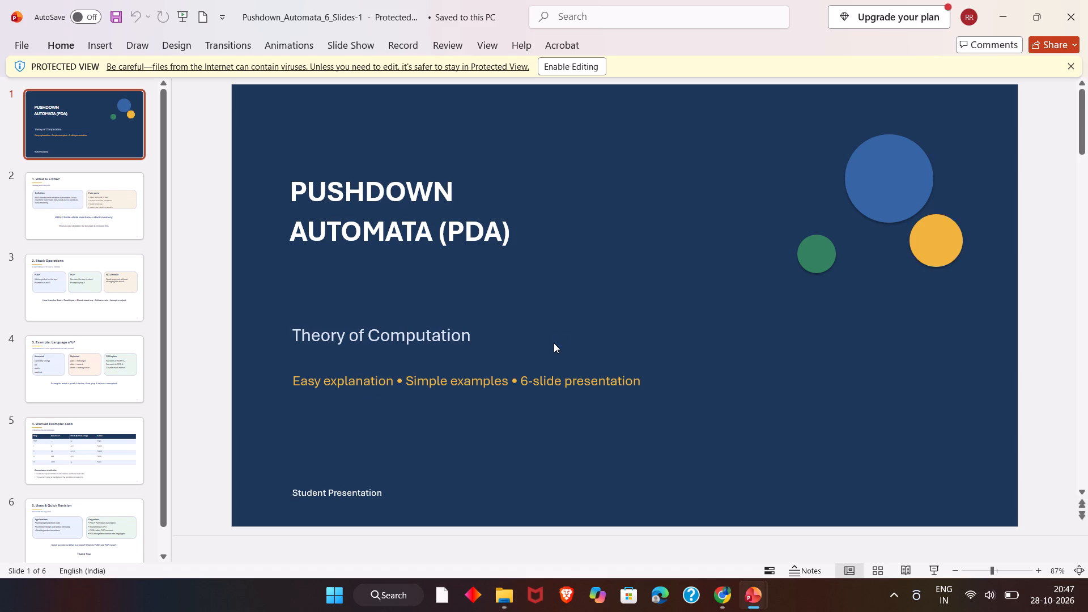
Enable editing of the protected Pushdown_Automata_6_Slides-1 presentation.
{"action": "left_click", "coordinate": [566, 73]}
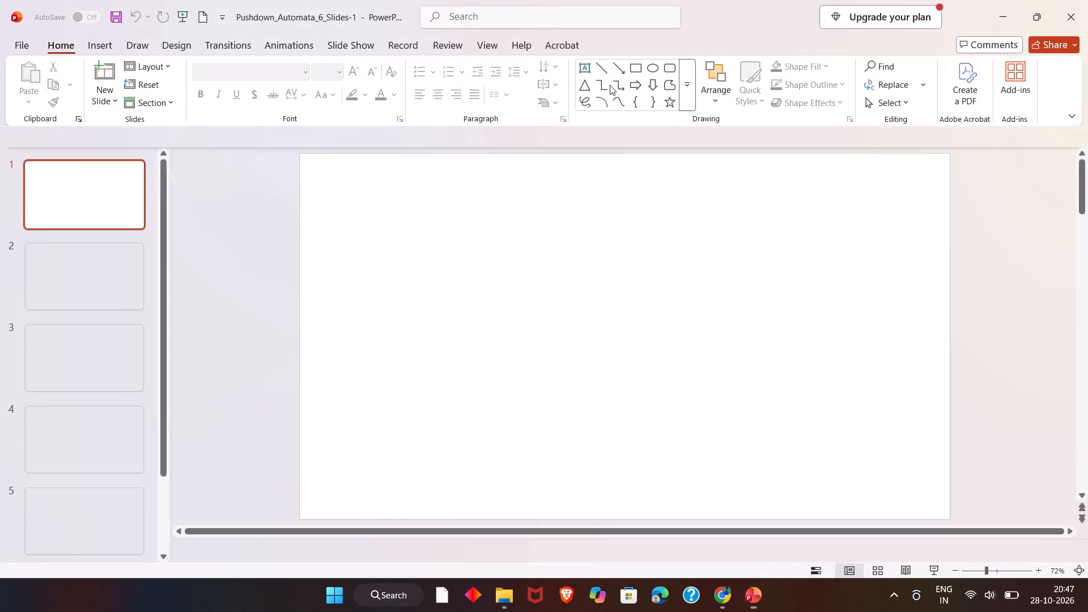
{"action": "scroll", "coordinate": [879, 23], "scroll_direction": "right", "scroll_amount": 1}
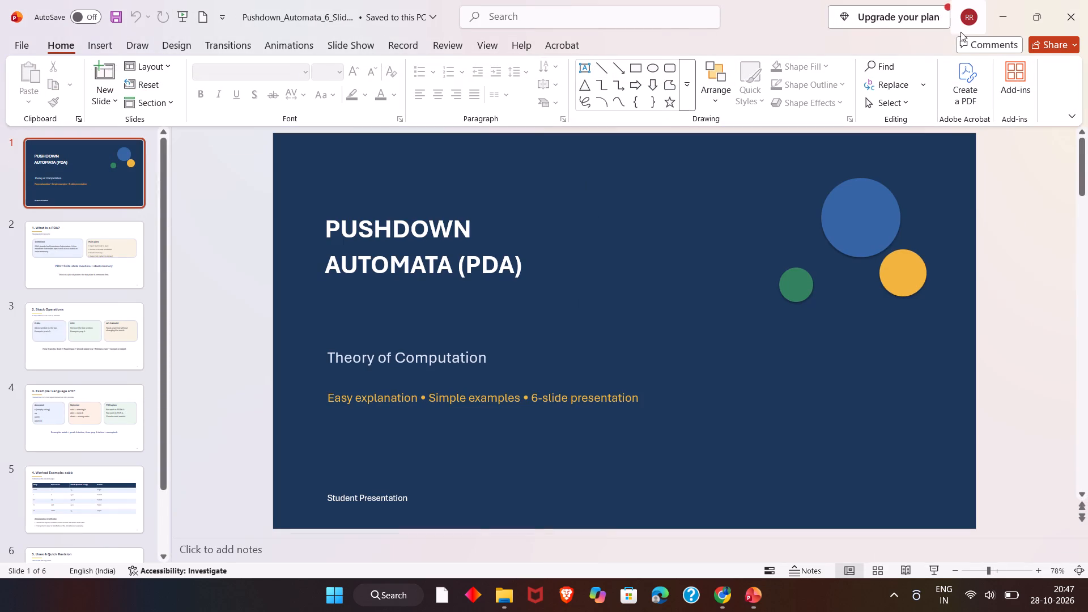
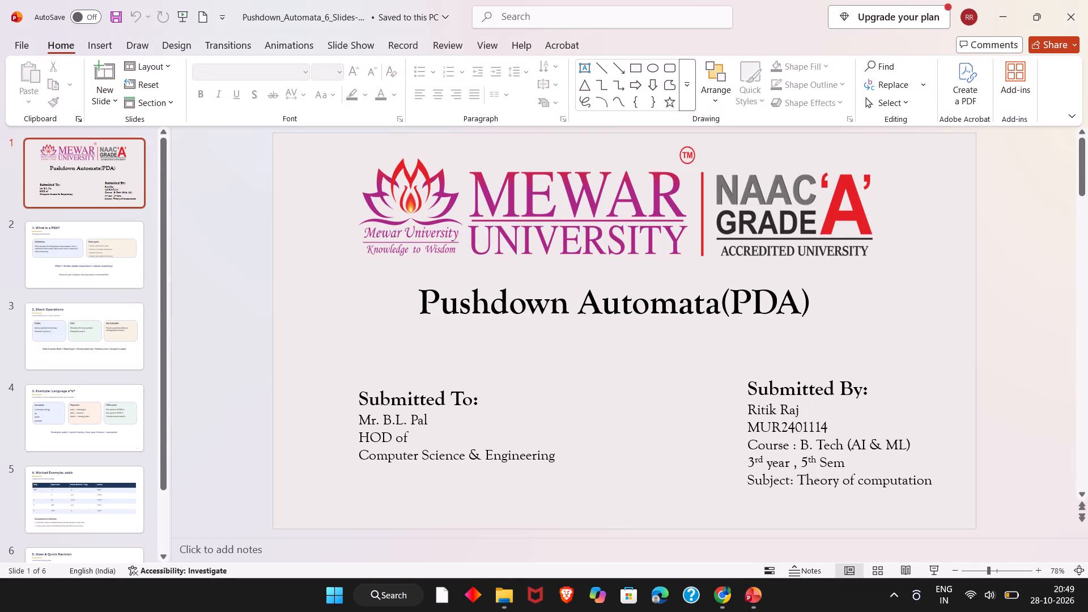
Copy all objects on the Pushdown Automata title slide, including the logo, title and submission text boxes.
{"action": "key", "text": "ctrl+c"}
{"action": "key", "text": "ctrl+a"}
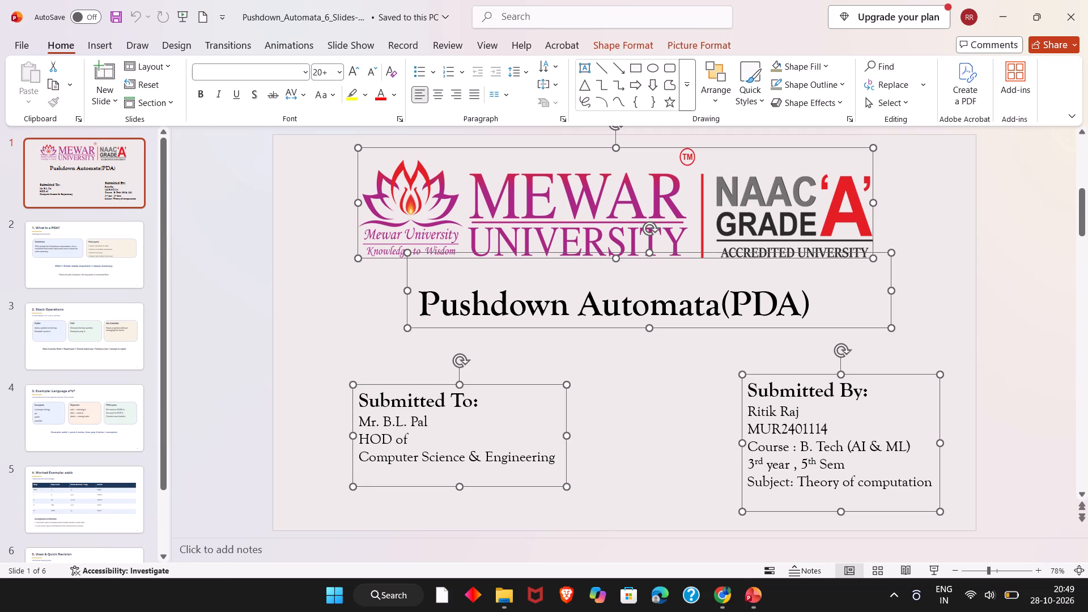
{"action": "key", "text": "ctrl+c"}
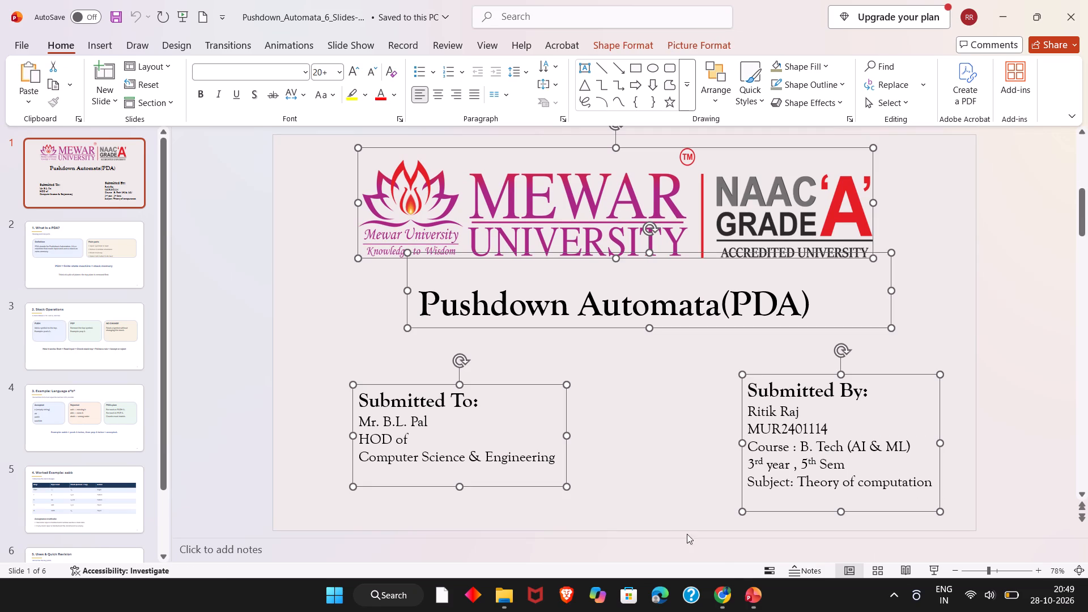
Switch to the Exploratory_Visualisation_Python presentation and insert a Blank layout slide after the first slide.
{"action": "left_click", "coordinate": [678, 533]}
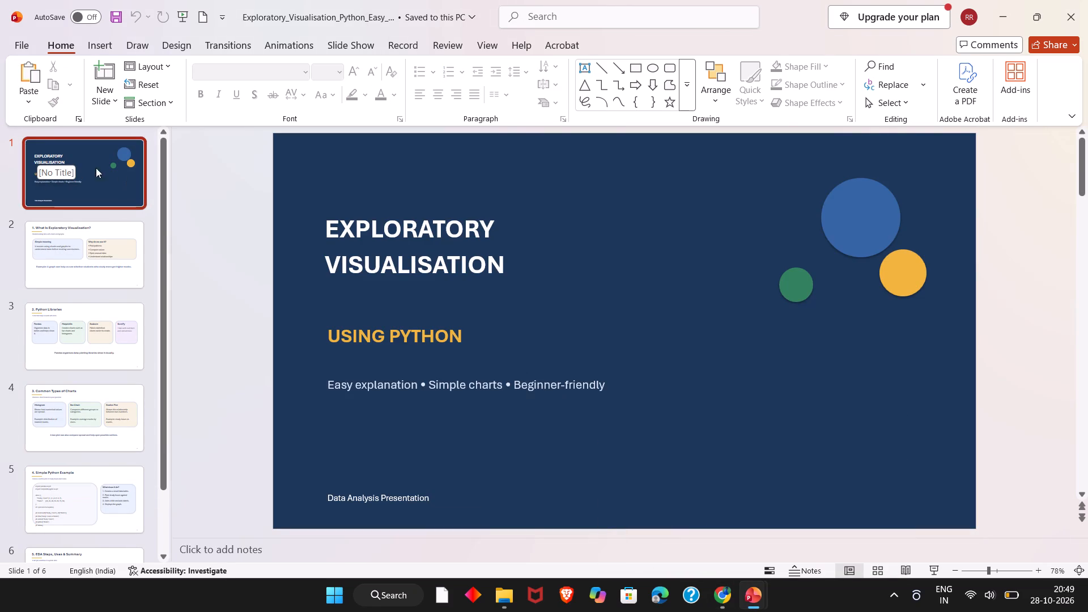
{"action": "left_click", "coordinate": [107, 91]}
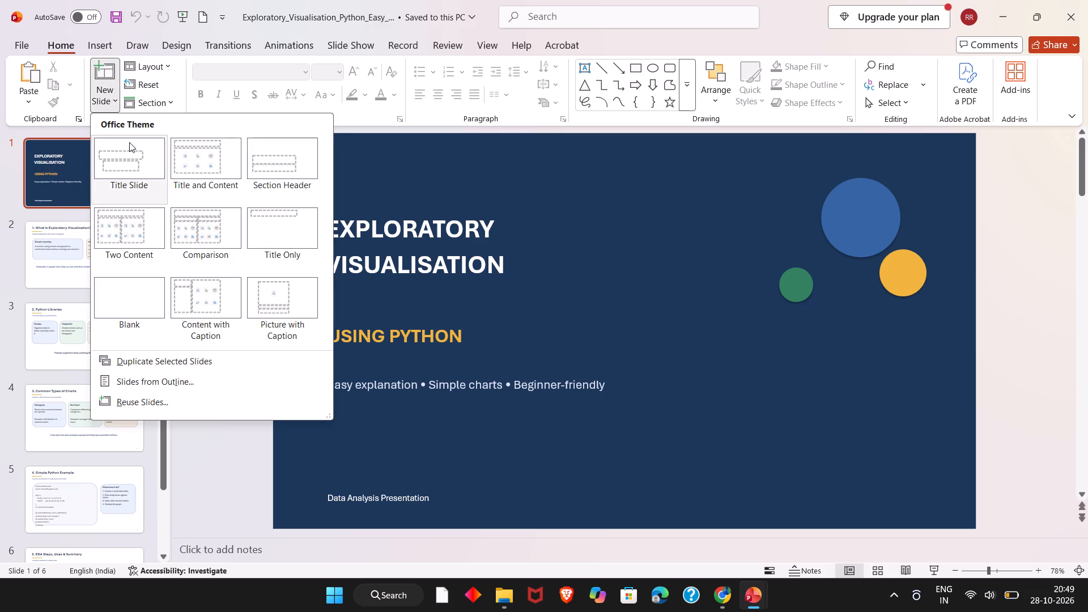
{"action": "left_click", "coordinate": [141, 294]}
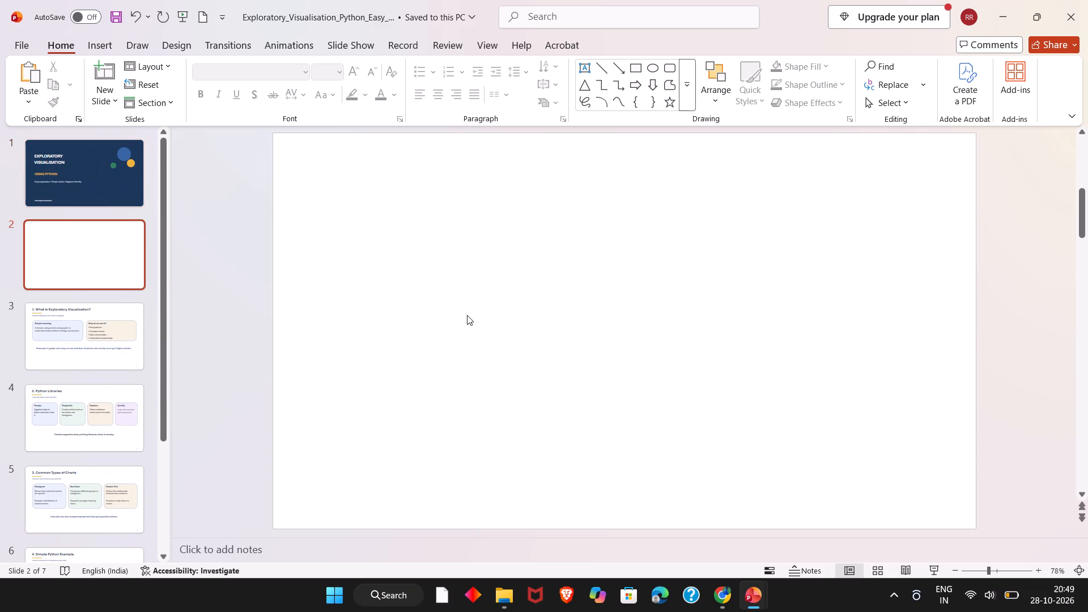
Paste the copied logo, title and submission text boxes onto the new blank slide.
{"action": "left_click", "coordinate": [467, 315]}
{"action": "key", "text": "ctrl+v"}
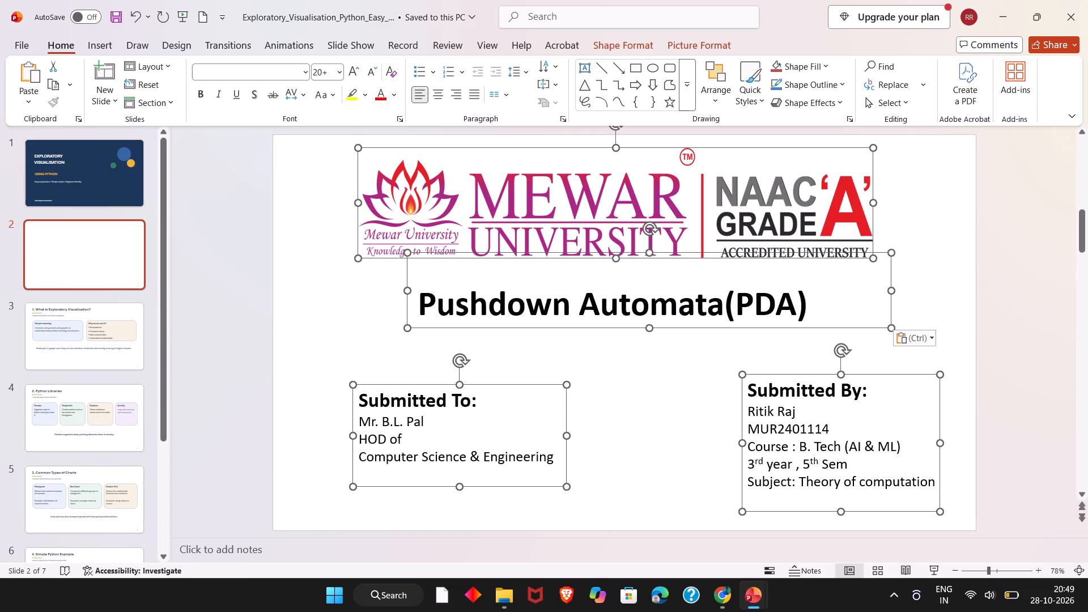
Copy the heading text "EXPLORATORY VISUALISATION" from the dark blue first slide.
{"action": "left_click", "coordinate": [89, 185]}
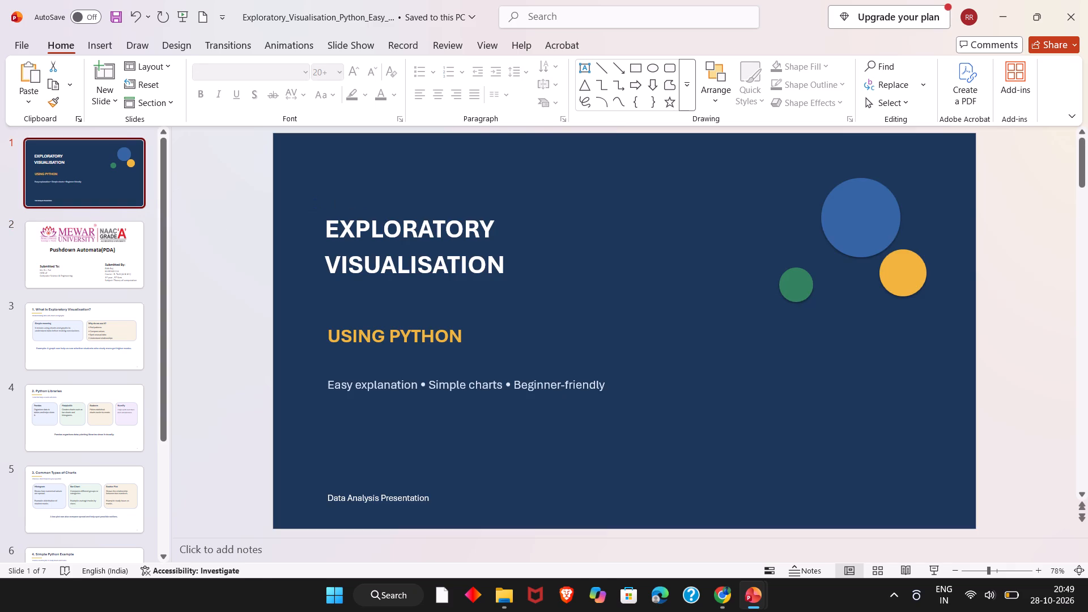
{"action": "left_click", "coordinate": [321, 250]}
{"action": "left_click_drag", "start_coordinate": [330, 230], "coordinate": [487, 259]}
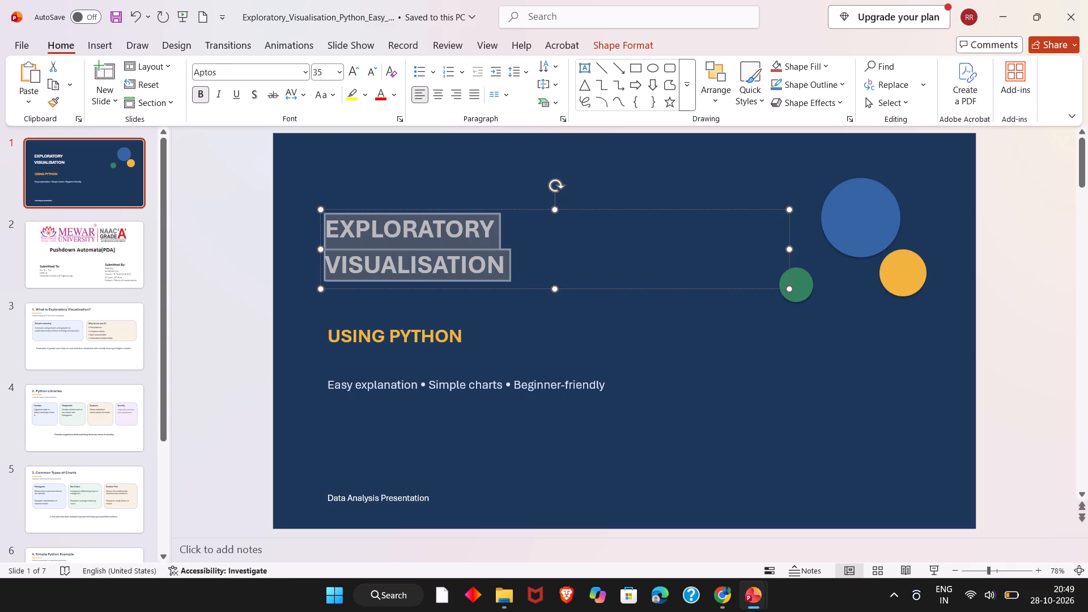
{"action": "left_click_drag", "start_coordinate": [487, 259], "coordinate": [549, 279]}
{"action": "key", "text": "ctrl+c"}
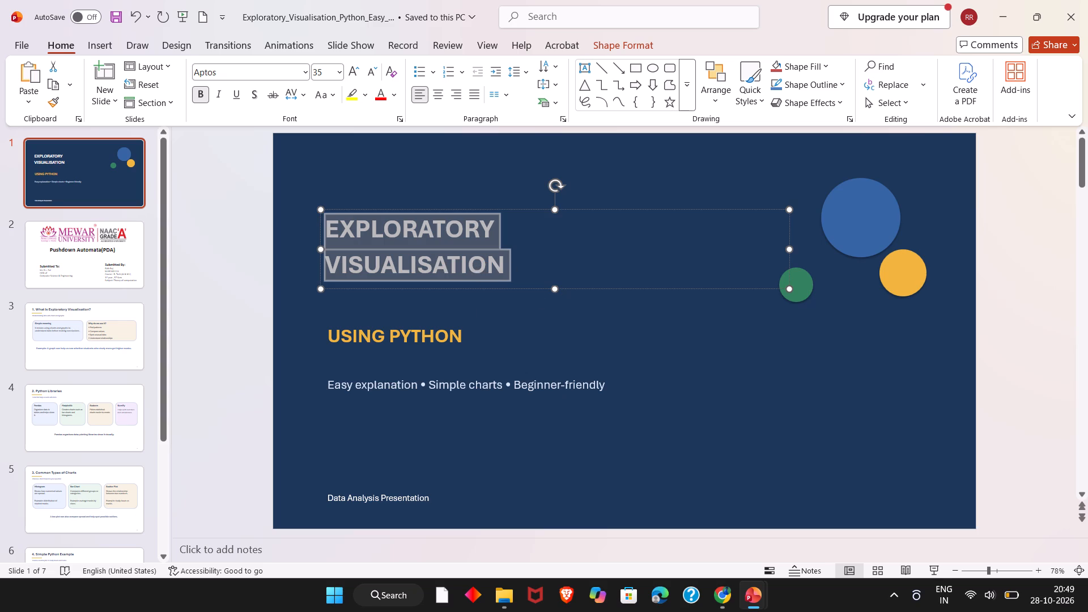
Delete the original dark blue title slide from the Exploratory Visualisation presentation.
{"action": "left_click", "coordinate": [463, 165]}
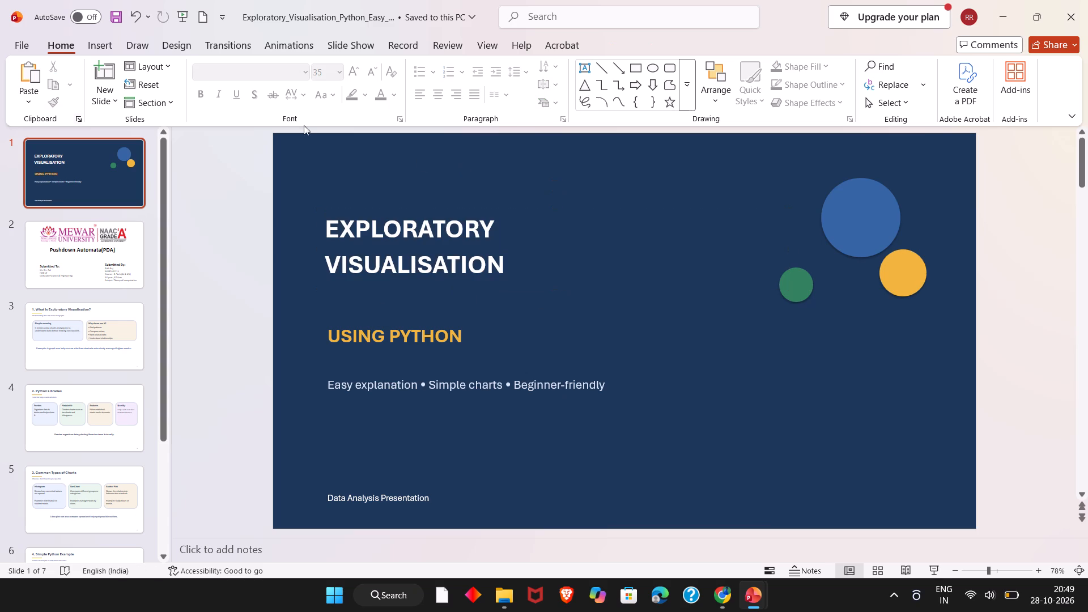
{"action": "right_click", "coordinate": [95, 139]}
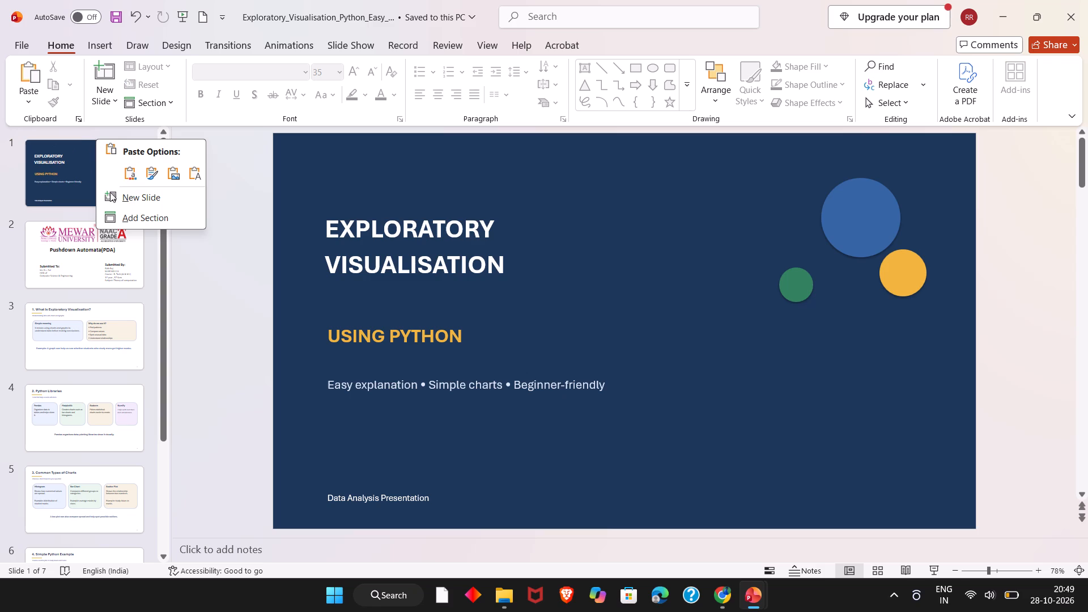
{"action": "left_click", "coordinate": [74, 159]}
{"action": "right_click", "coordinate": [109, 160]}
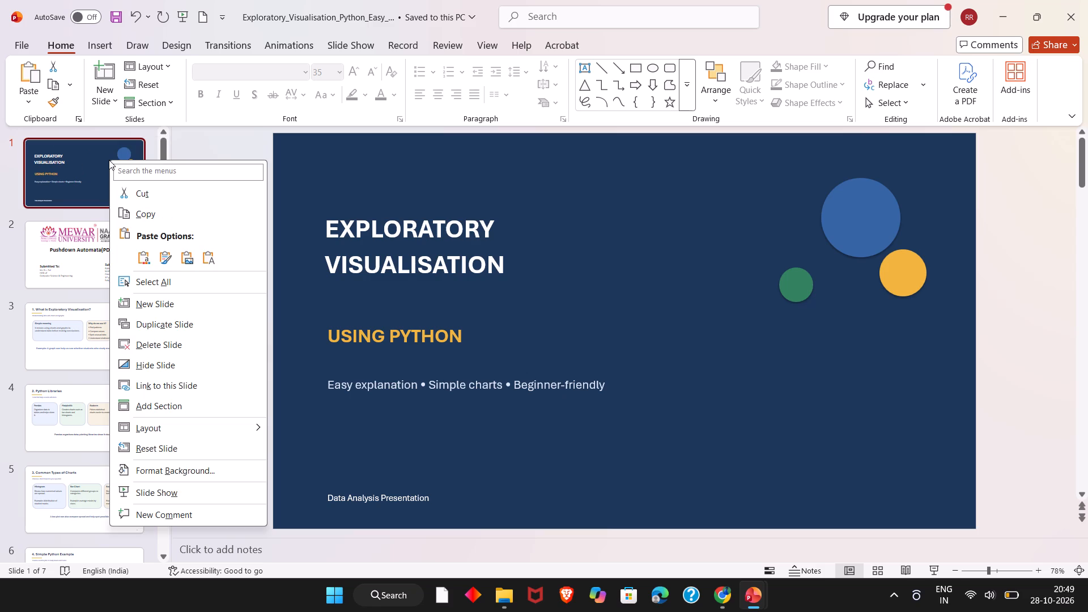
{"action": "left_click", "coordinate": [164, 348]}
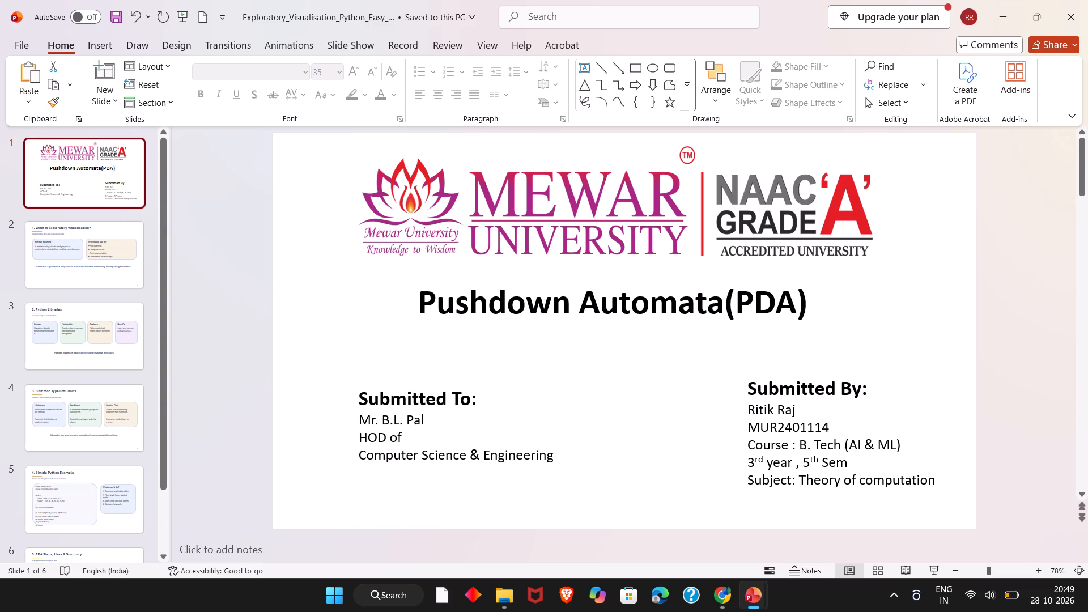
Switch to the Pushdown Automata presentation and look through its slides, returning to the title slide.
{"action": "left_click", "coordinate": [512, 314]}
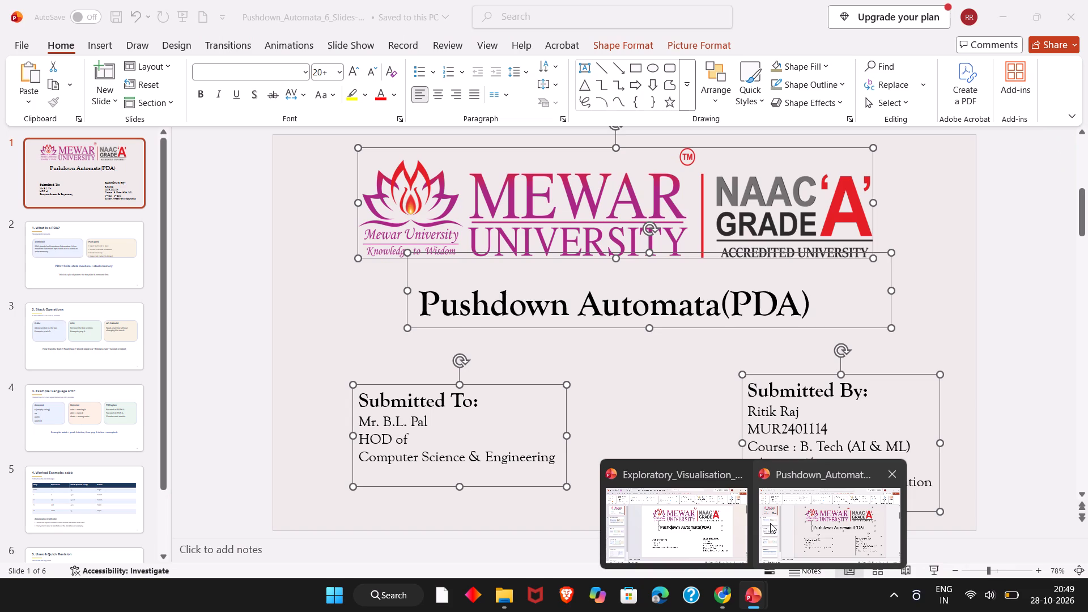
{"action": "left_click", "coordinate": [791, 522]}
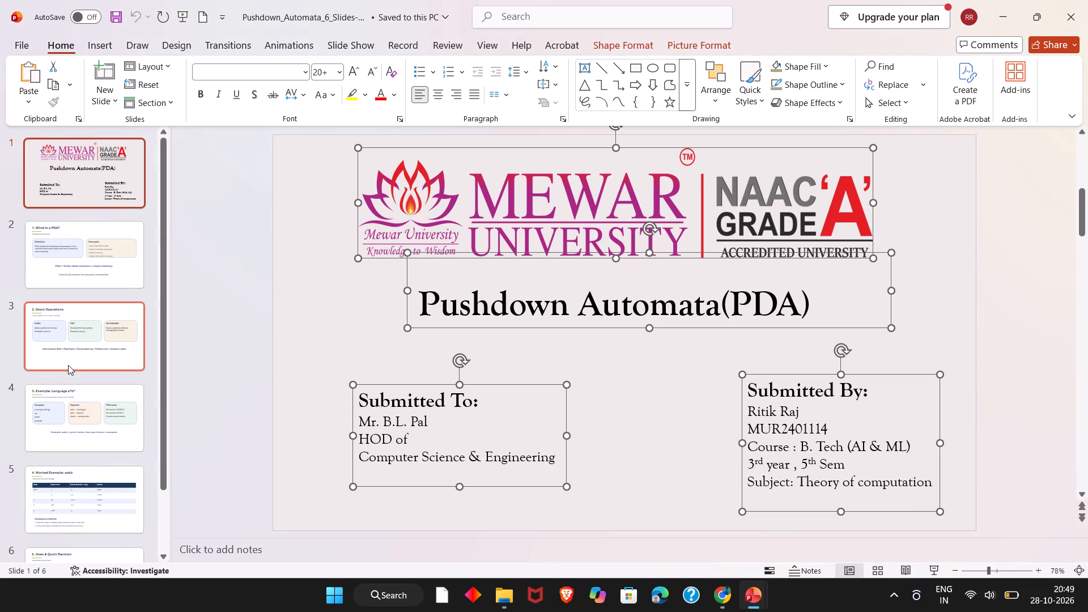
{"action": "scroll", "coordinate": [68, 365], "scroll_direction": "down", "scroll_amount": 13}
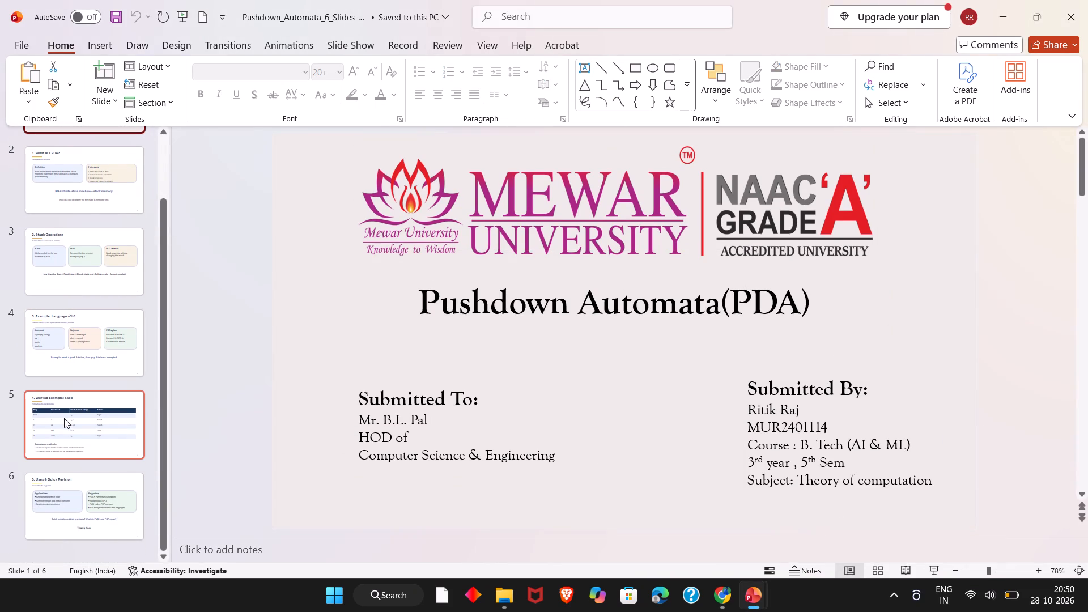
{"action": "left_click", "coordinate": [64, 418]}
{"action": "left_click", "coordinate": [63, 380]}
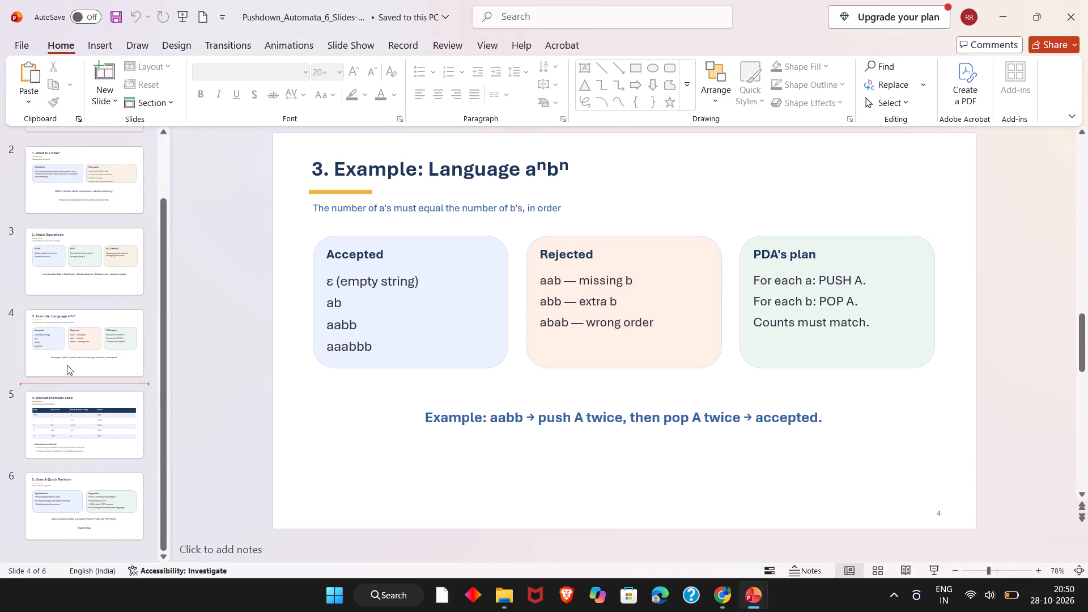
{"action": "left_click", "coordinate": [68, 354]}
{"action": "left_click", "coordinate": [76, 279]}
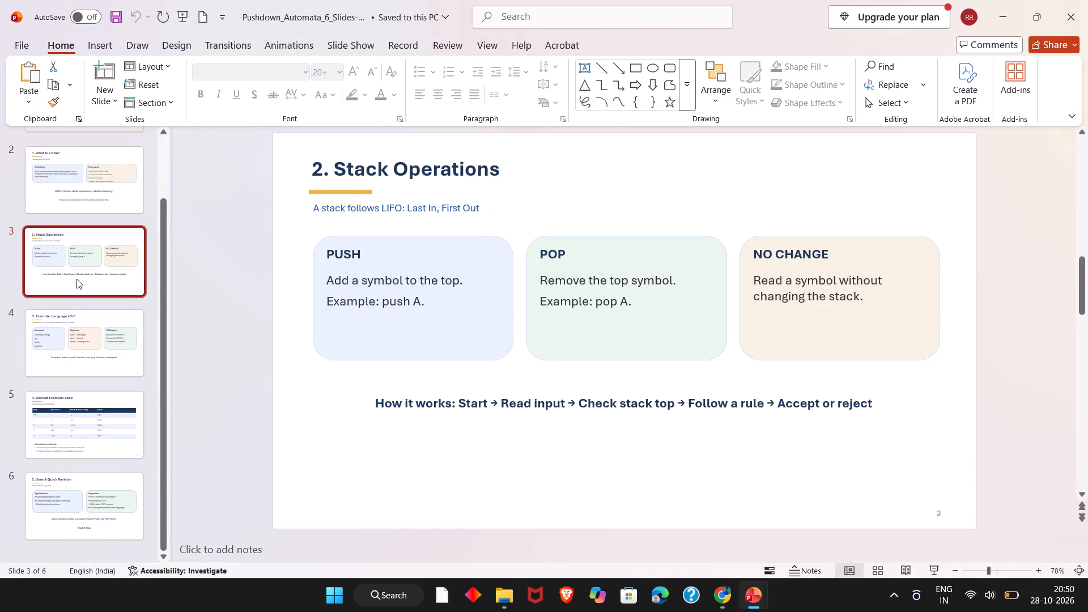
{"action": "left_click", "coordinate": [96, 195]}
{"action": "scroll", "coordinate": [372, 194], "scroll_direction": "up", "scroll_amount": 1}
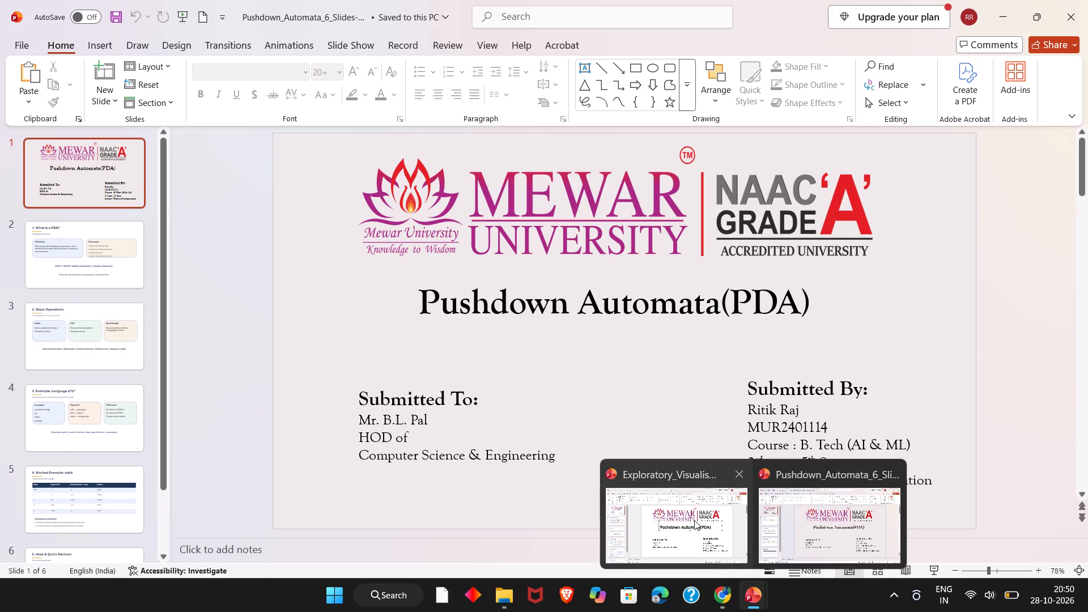
Return to the Exploratory Visualisation presentation and delete the heading text "Pushdown Automata(PDA)" from the first slide.
{"action": "left_click", "coordinate": [694, 520]}
{"action": "left_click", "coordinate": [70, 237]}
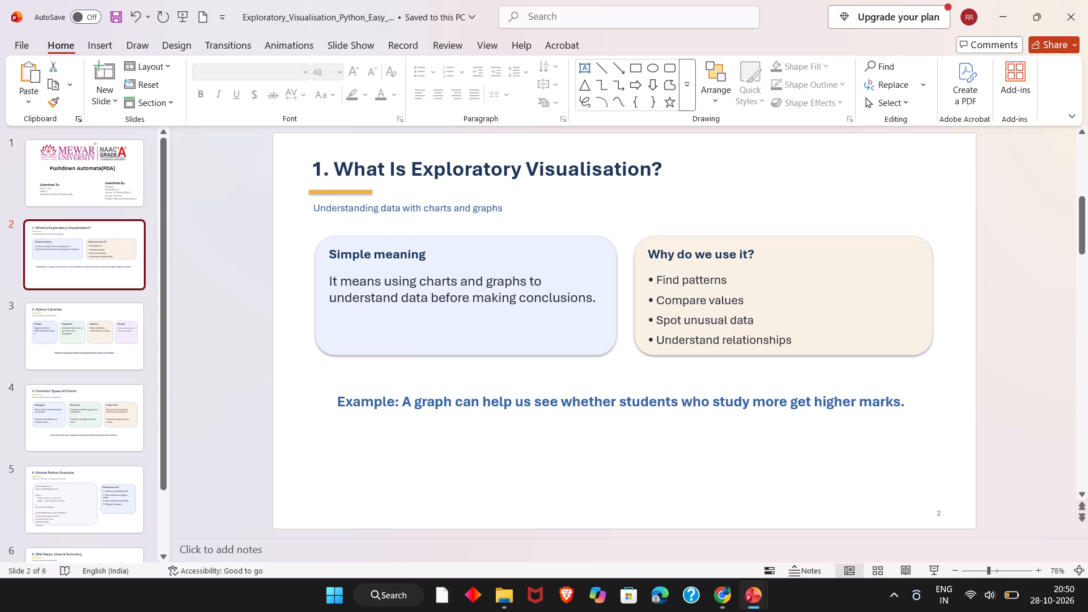
{"action": "left_click", "coordinate": [97, 189]}
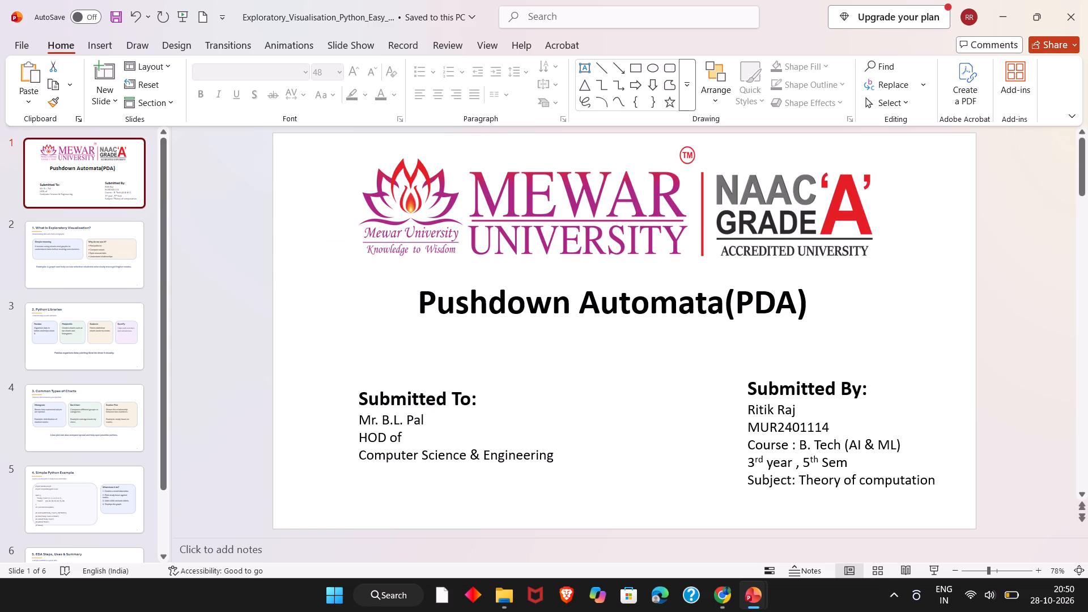
{"action": "left_click_drag", "start_coordinate": [423, 307], "coordinate": [852, 306]}
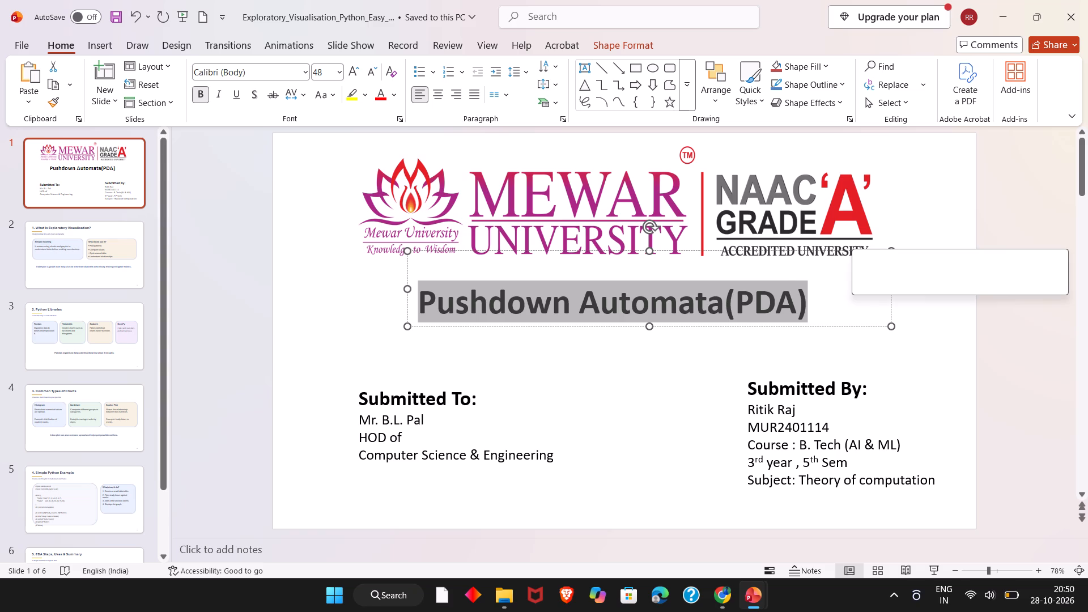
{"action": "key", "text": "BackSpace"}
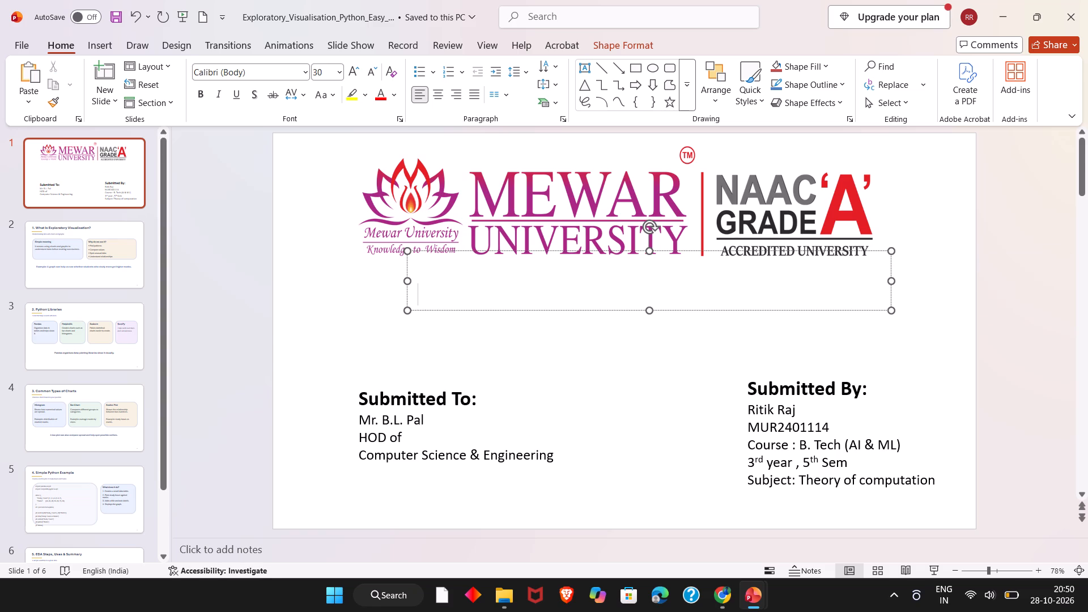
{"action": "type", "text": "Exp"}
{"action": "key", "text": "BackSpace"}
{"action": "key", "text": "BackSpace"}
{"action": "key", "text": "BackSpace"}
Turn on bold in the emptied heading box, paste the copied "EXPLORATORY VISUALISATION" text twice, and trim its end.
{"action": "key", "text": "ctrl+b"}
{"action": "key", "text": "ctrl+v"}
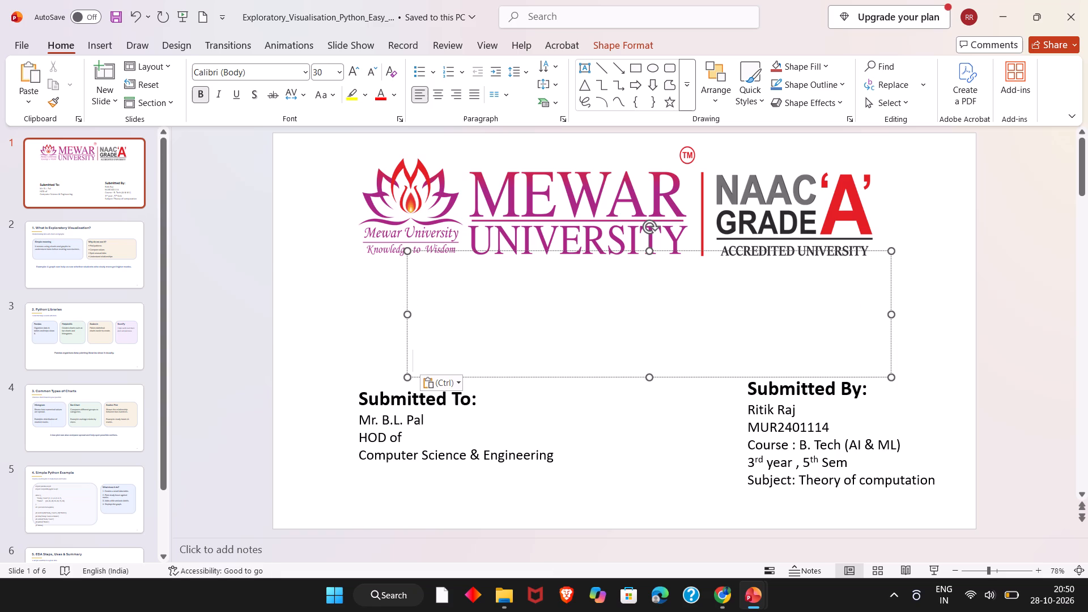
{"action": "key", "text": "BackSpace"}
{"action": "key", "text": "ctrl+v"}
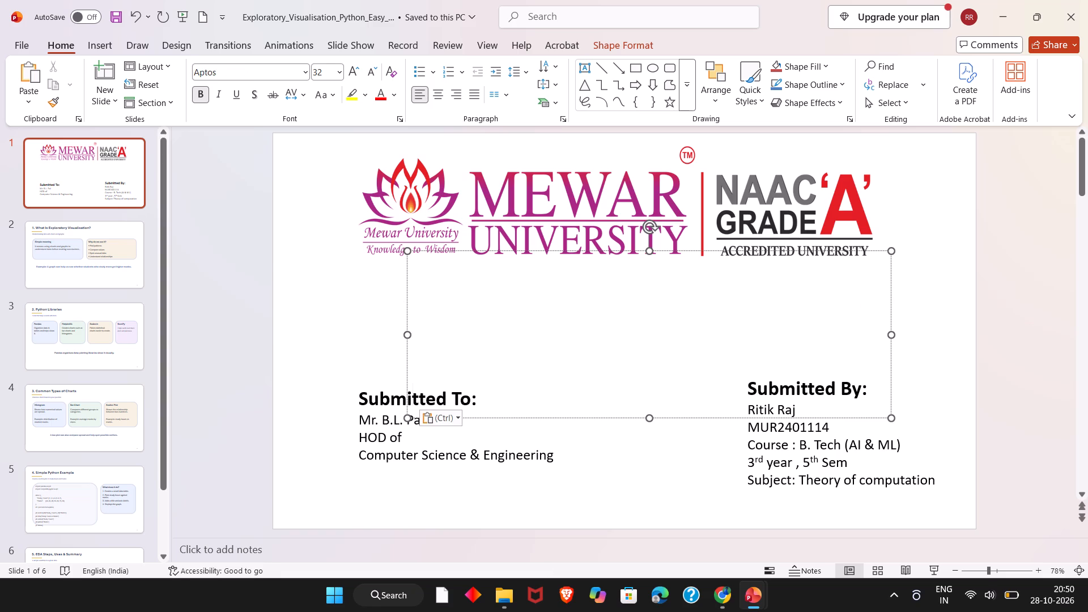
{"action": "key", "text": "ctrl+BackSpace"}
{"action": "key", "text": "BackSpace"}
Move the heading text box sideways so it extends past the slide's left edge.
{"action": "left_click_drag", "start_coordinate": [852, 306], "coordinate": [800, 298]}
{"action": "left_click_drag", "start_coordinate": [800, 298], "coordinate": [620, 286]}
{"action": "left_click_drag", "start_coordinate": [620, 286], "coordinate": [576, 304]}
{"action": "double_click", "coordinate": [576, 304]}
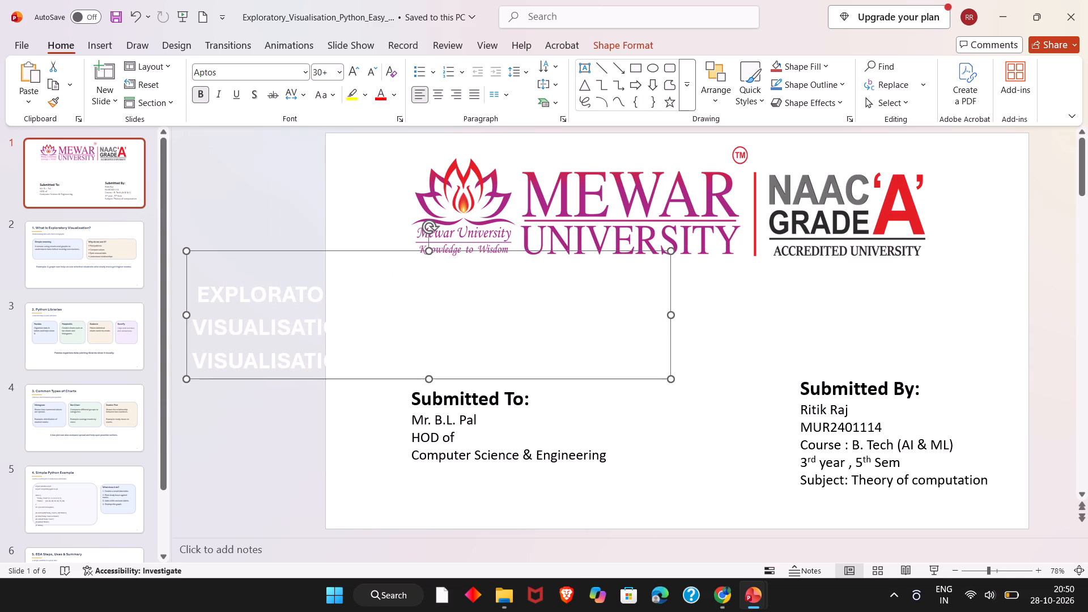
{"action": "left_click_drag", "start_coordinate": [576, 304], "coordinate": [626, 295]}
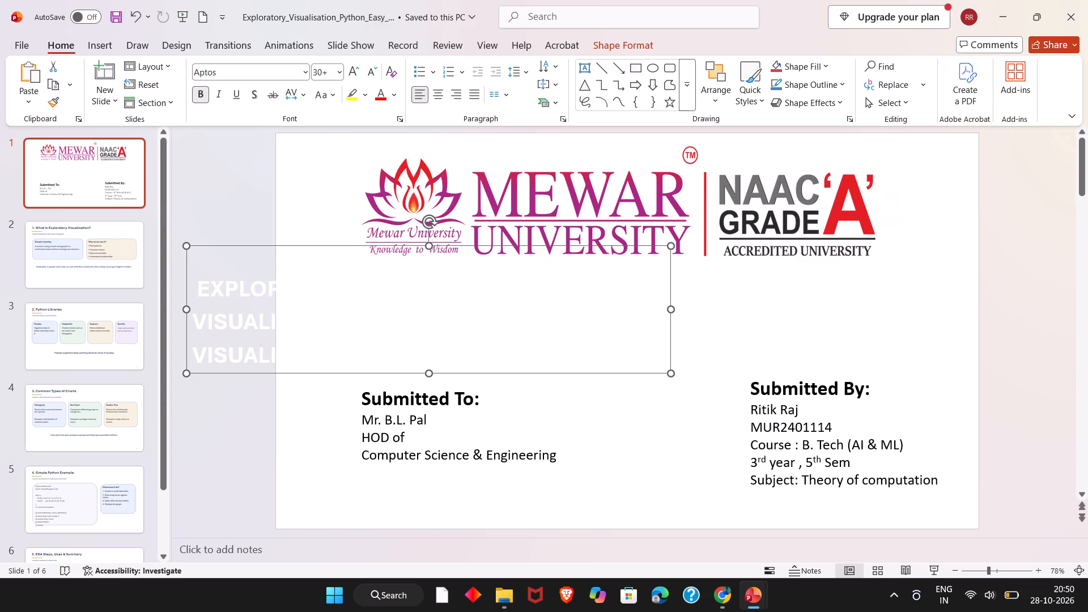
Set the font color of all the pasted heading text to the standard blue.
{"action": "left_click_drag", "start_coordinate": [199, 294], "coordinate": [422, 360]}
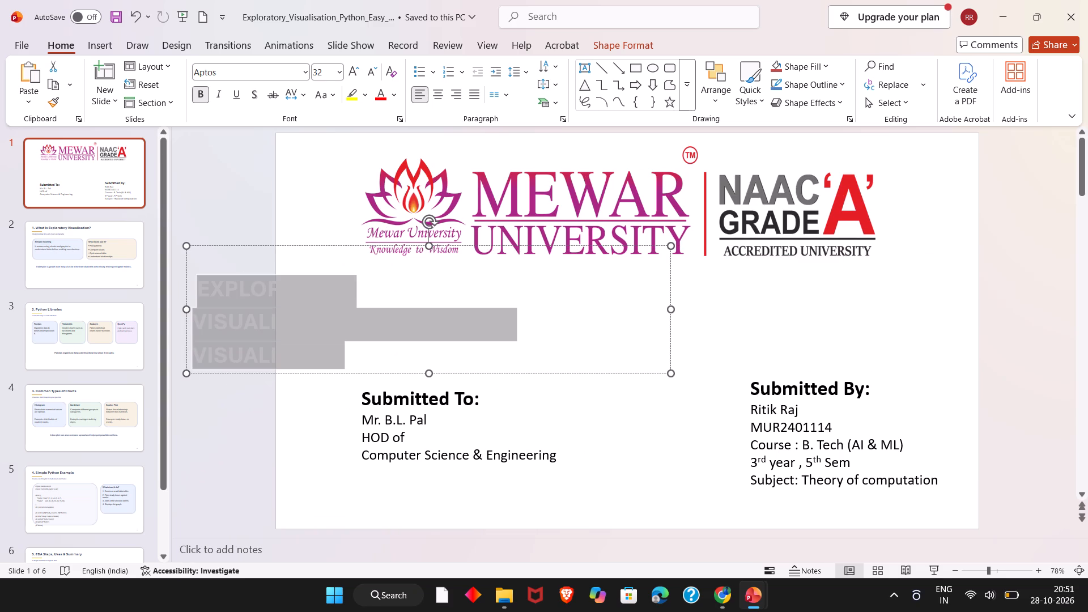
{"action": "left_click_drag", "start_coordinate": [422, 360], "coordinate": [450, 358]}
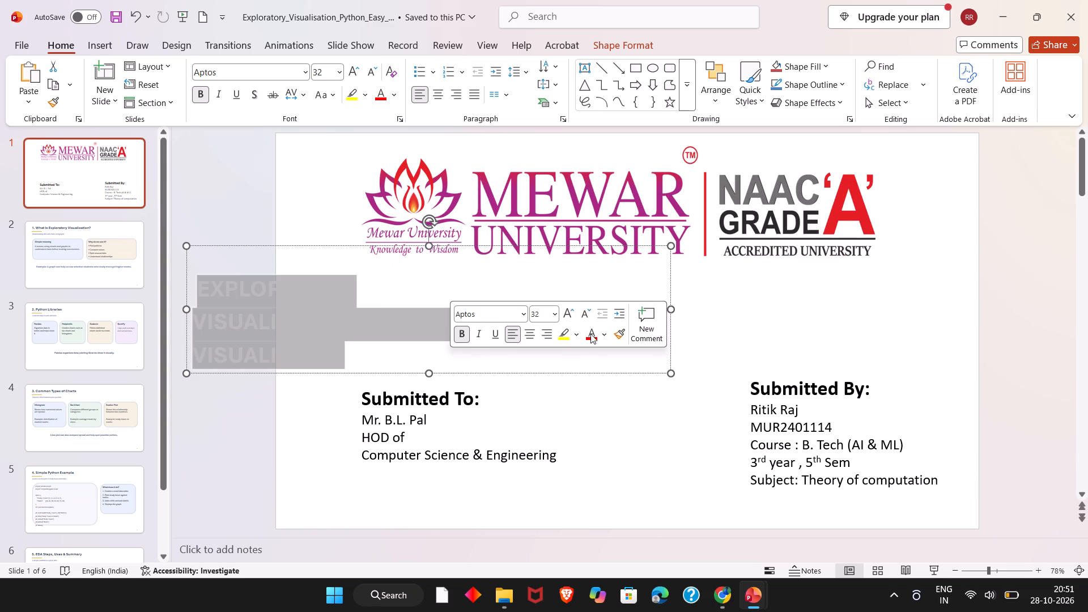
{"action": "left_click", "coordinate": [607, 334]}
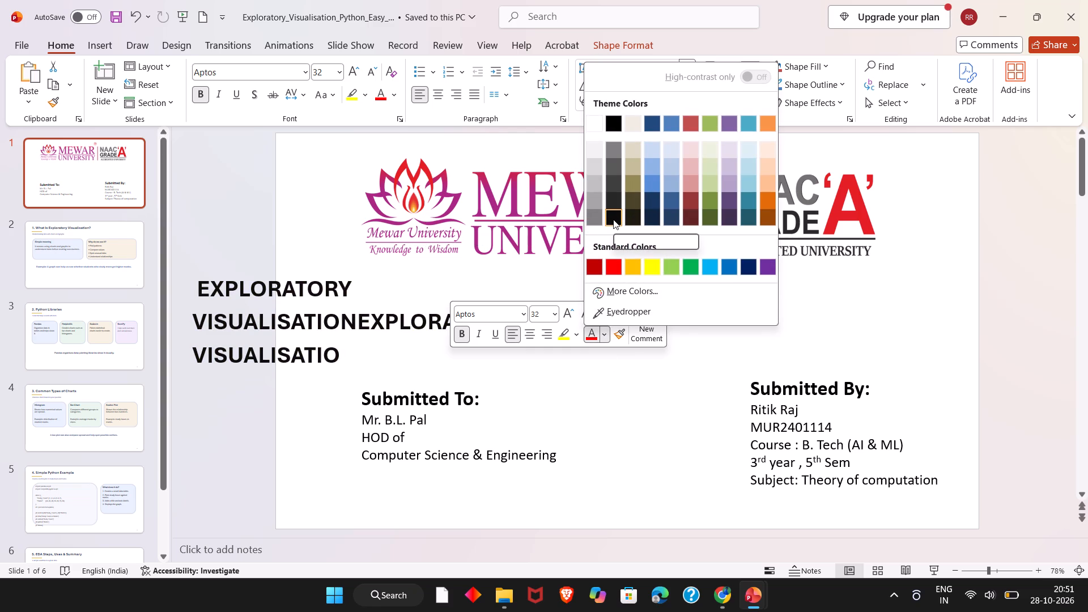
{"action": "left_click", "coordinate": [724, 265]}
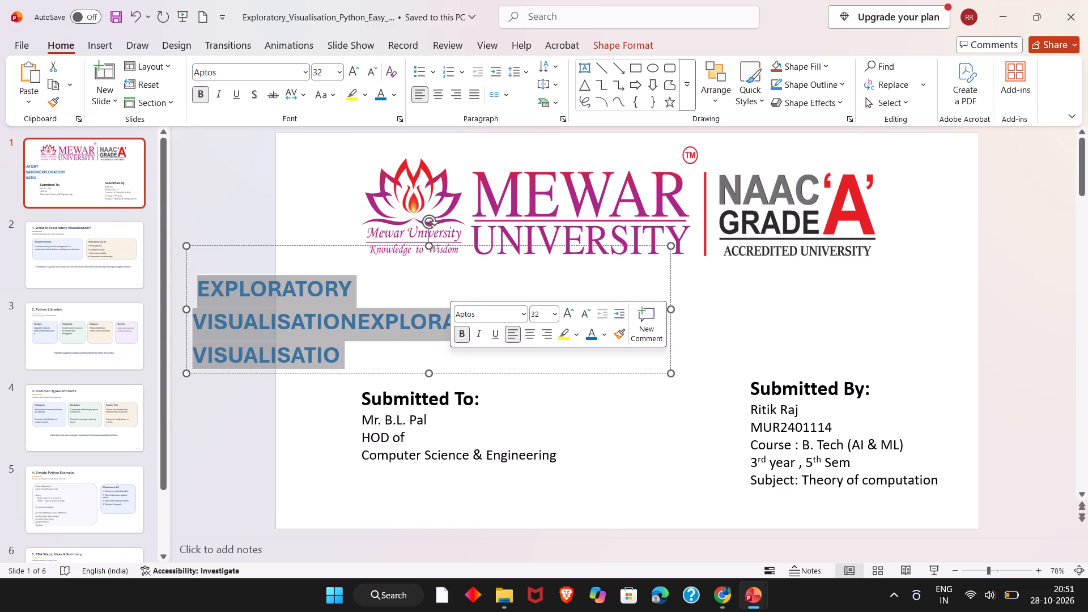
Insert a space after the first "VISUALISATION" in the heading.
{"action": "left_click", "coordinate": [377, 347]}
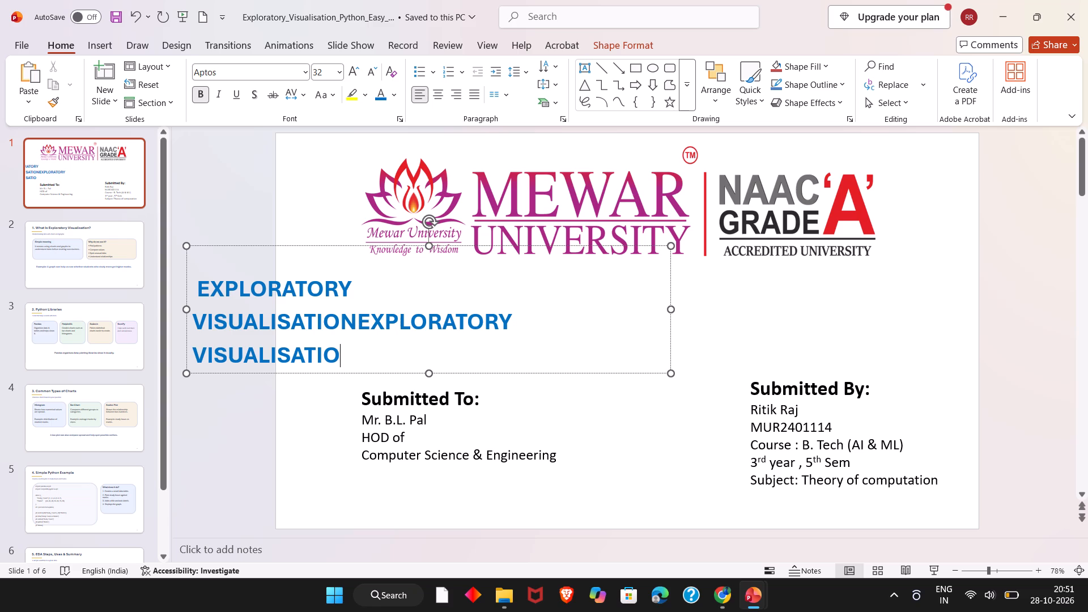
{"action": "left_click", "coordinate": [360, 322]}
{"action": "key", "text": "space"}
{"action": "left_click", "coordinate": [521, 323]}
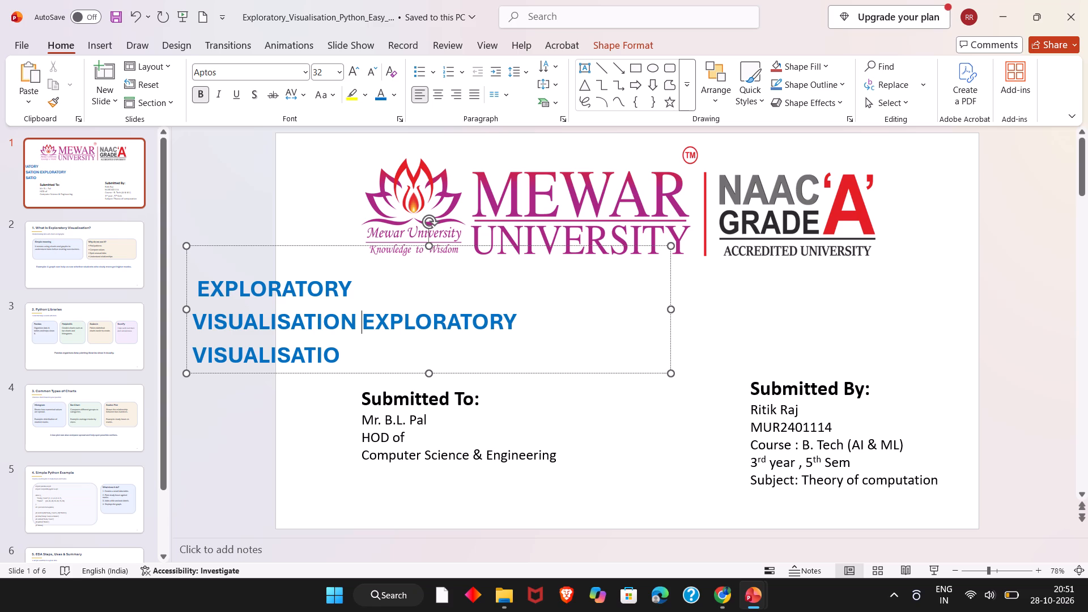
Delete the duplicated "EXPLORATORY VISUALISATIO" from the end of the heading.
{"action": "left_click", "coordinate": [339, 357]}
{"action": "key", "text": "BackSpace"}
{"action": "key", "text": "BackSpace"}
{"action": "key", "text": "BackSpace"}
{"action": "key", "text": "BackSpace"}
{"action": "key", "text": "BackSpace"}
{"action": "key", "text": "BackSpace"}
{"action": "key", "text": "BackSpace"}
{"action": "key", "text": "BackSpace"}
{"action": "key", "text": "BackSpace"}
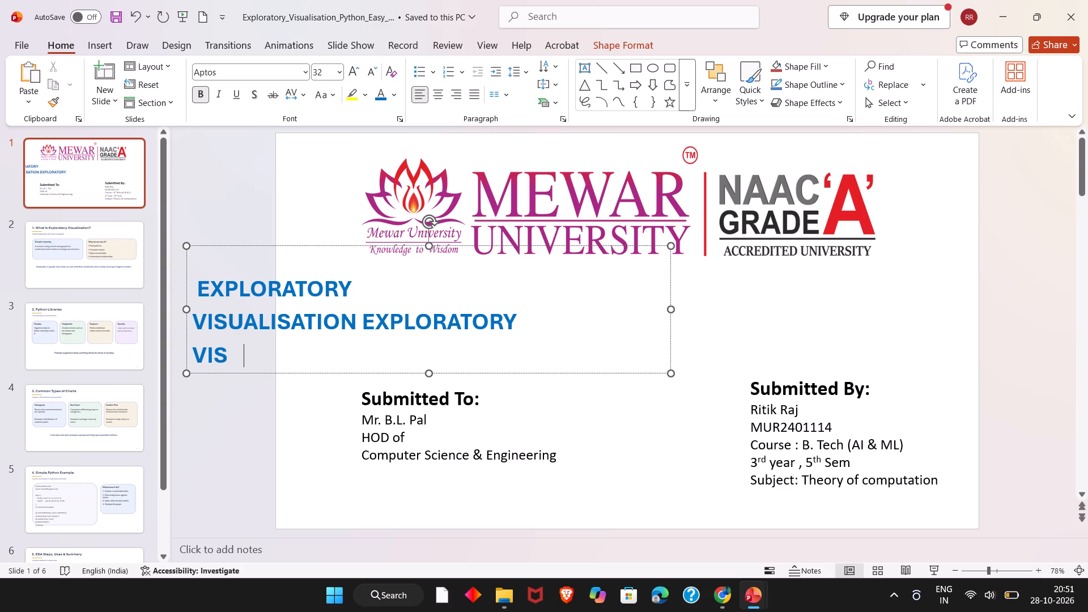
{"action": "key", "text": "BackSpace"}
{"action": "key", "text": "BackSpace"}
{"action": "key", "text": "BackSpace"}
{"action": "key", "text": "BackSpace"}
{"action": "key", "text": "BackSpace"}
{"action": "key", "text": "BackSpace"}
{"action": "key", "text": "BackSpace"}
{"action": "key", "text": "BackSpace"}
{"action": "key", "text": "BackSpace"}
{"action": "key", "text": "BackSpace"}
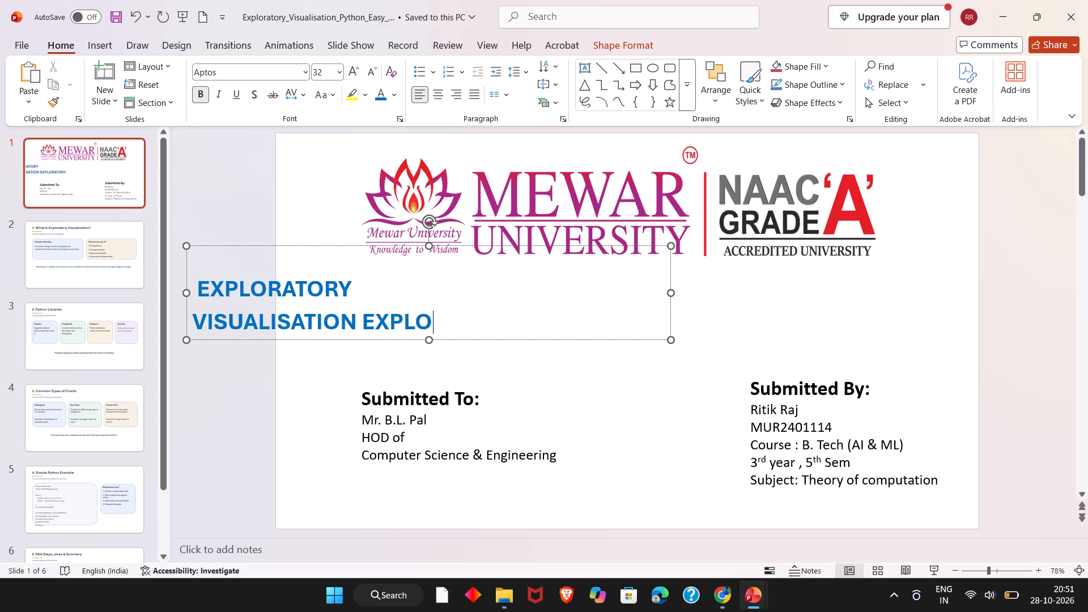
{"action": "key", "text": "BackSpace"}
{"action": "key", "text": "BackSpace"}
{"action": "key", "text": "BackSpace"}
{"action": "key", "text": "BackSpace"}
{"action": "key", "text": "BackSpace"}
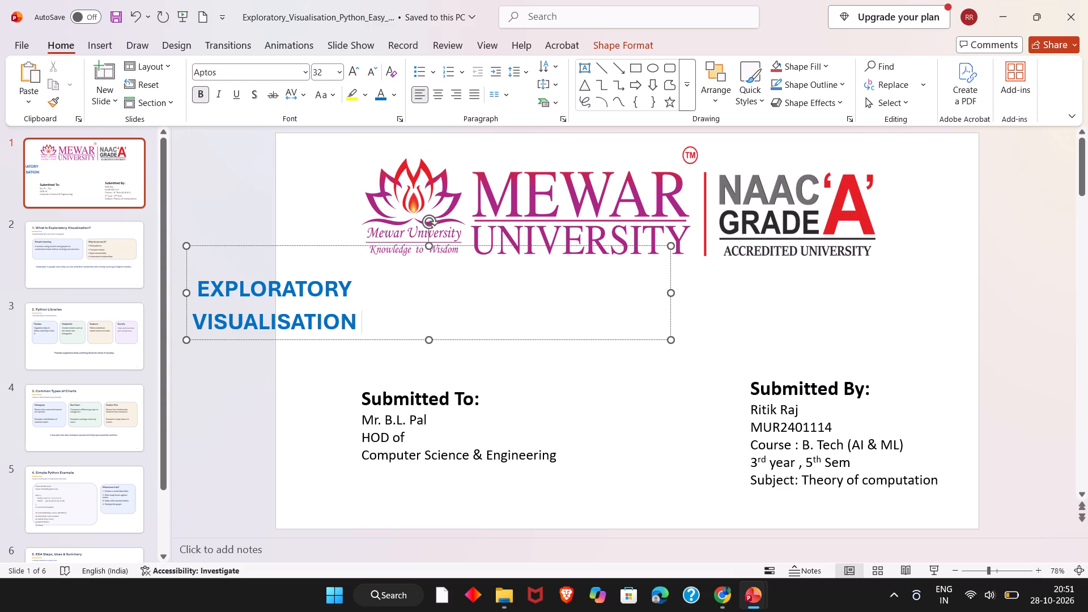
Append "USING PYTHON" to the end of the heading after "VISUALISATION".
{"action": "type", "text": "USING"}
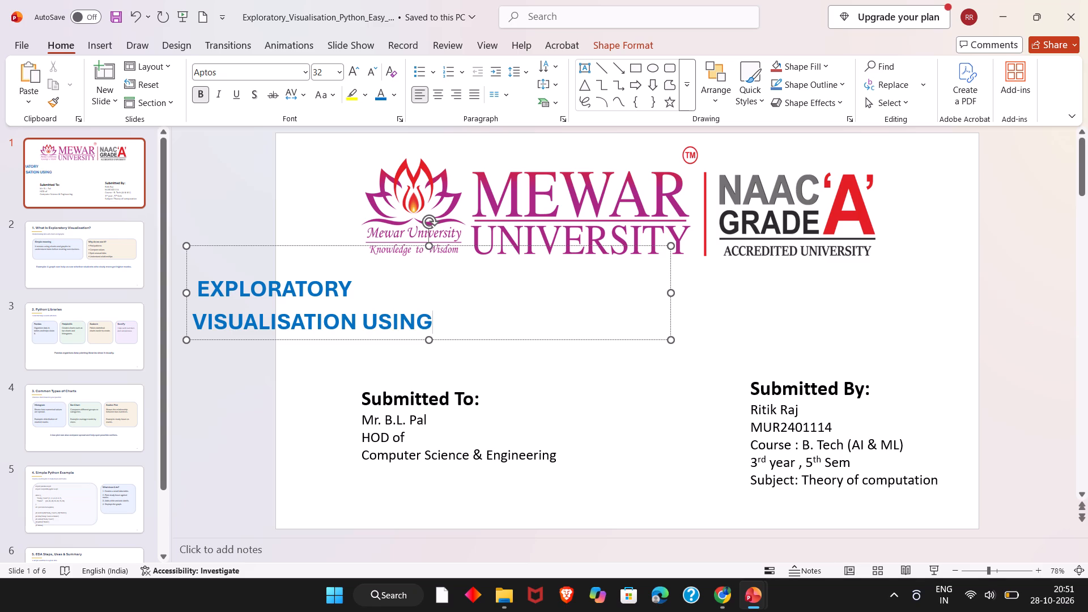
{"action": "key", "text": "space"}
{"action": "type", "text": "PYTh"}
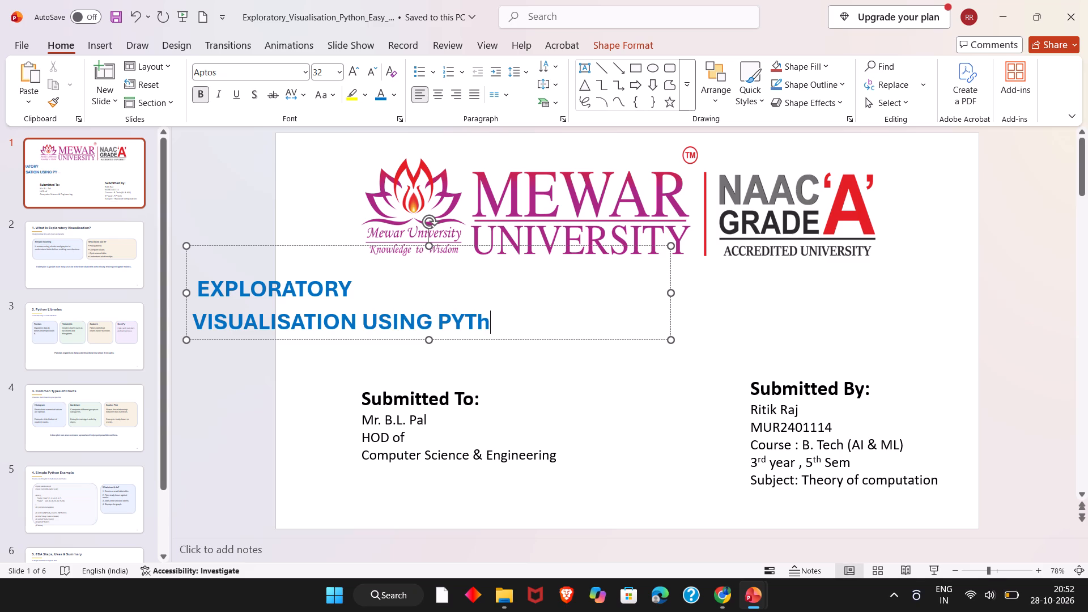
{"action": "key", "text": "BackSpace"}
{"action": "key", "text": "BackSpace"}
{"action": "type", "text": "THON"}
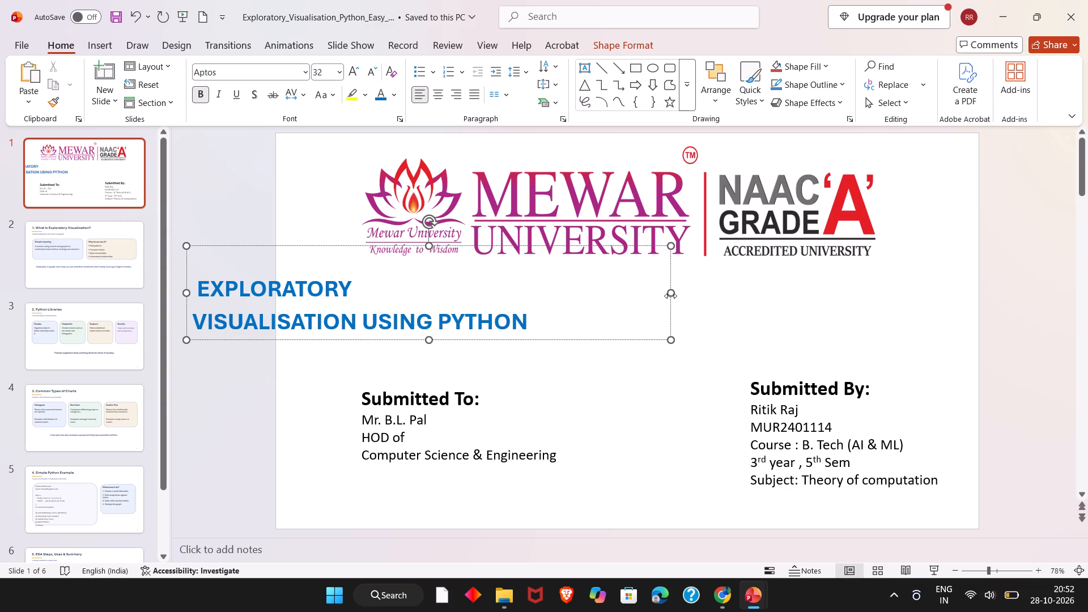
Widen the heading box and join "EXPLORATORY" and "VISUALISATION" on one line, separated by a space.
{"action": "left_click_drag", "start_coordinate": [672, 295], "coordinate": [839, 334]}
{"action": "left_click", "coordinate": [193, 320]}
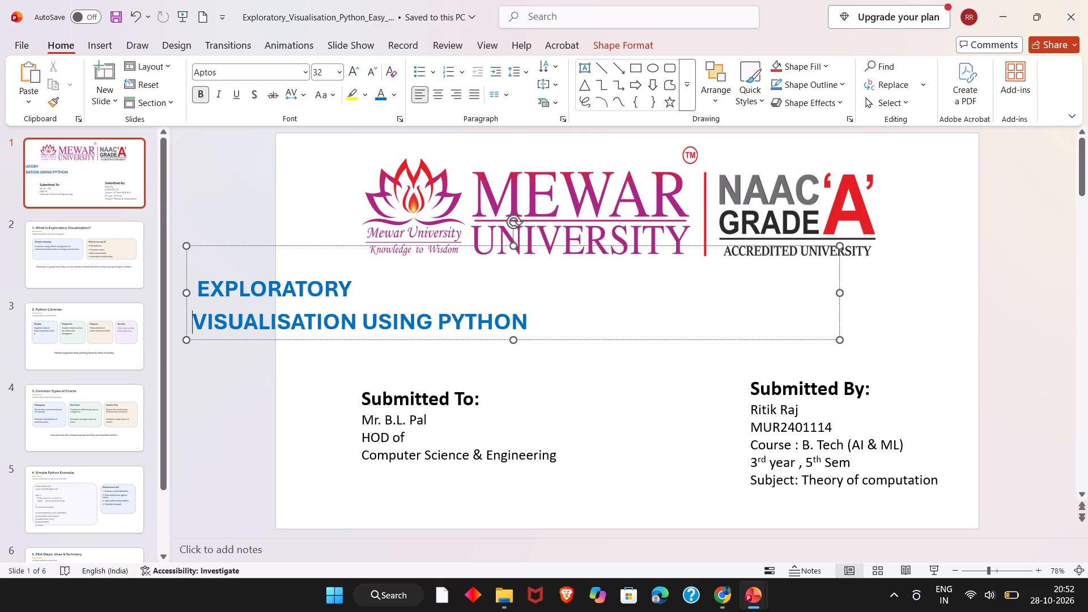
{"action": "key", "text": "BackSpace"}
{"action": "key", "text": "space"}
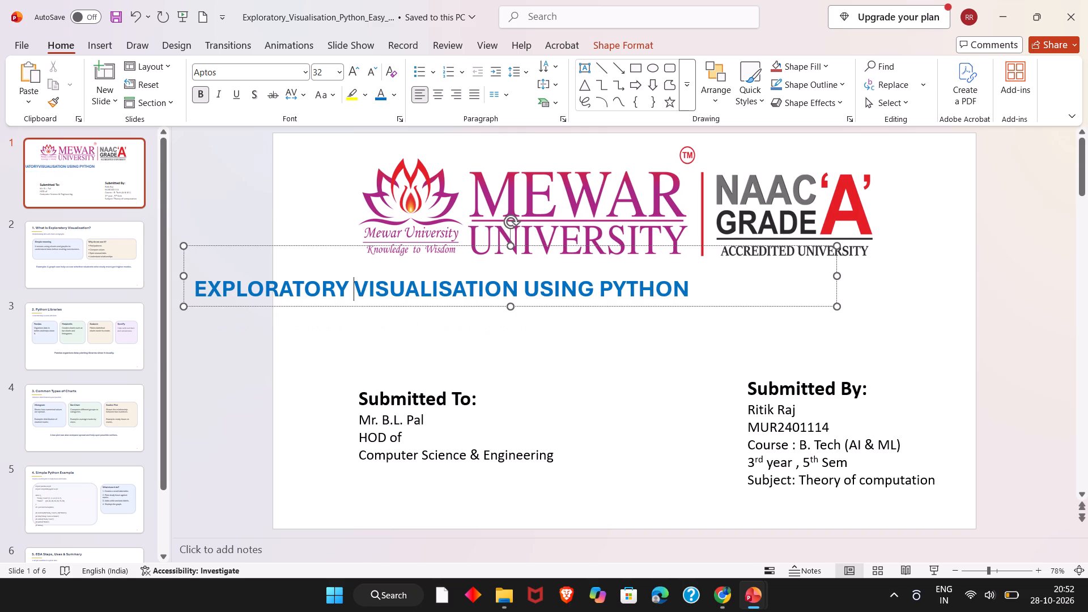
Move the heading box back onto the slide below the university logo and resize it to span nearly the slide's width.
{"action": "left_click_drag", "start_coordinate": [287, 247], "coordinate": [478, 269]}
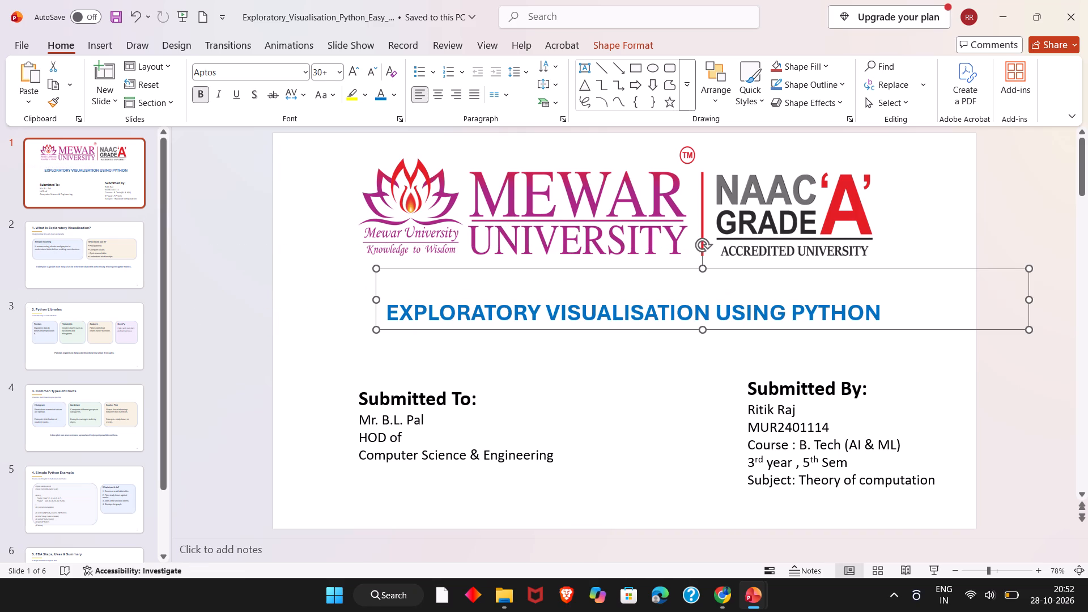
{"action": "left_click_drag", "start_coordinate": [1028, 299], "coordinate": [924, 305]}
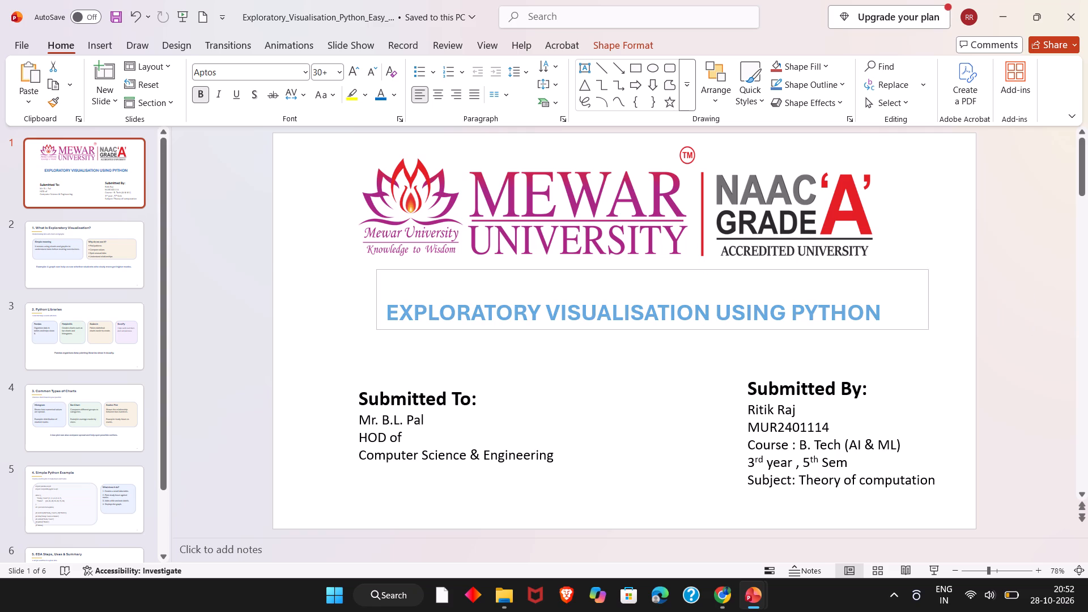
{"action": "left_click_drag", "start_coordinate": [924, 305], "coordinate": [895, 310]}
{"action": "left_click_drag", "start_coordinate": [894, 328], "coordinate": [953, 334]}
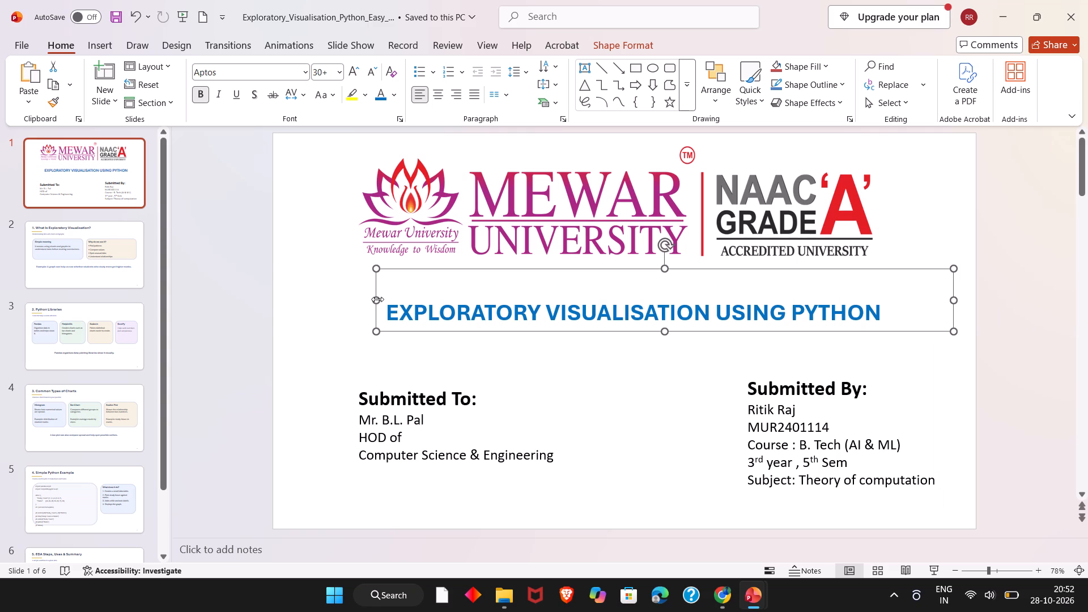
{"action": "left_click_drag", "start_coordinate": [377, 299], "coordinate": [287, 321]}
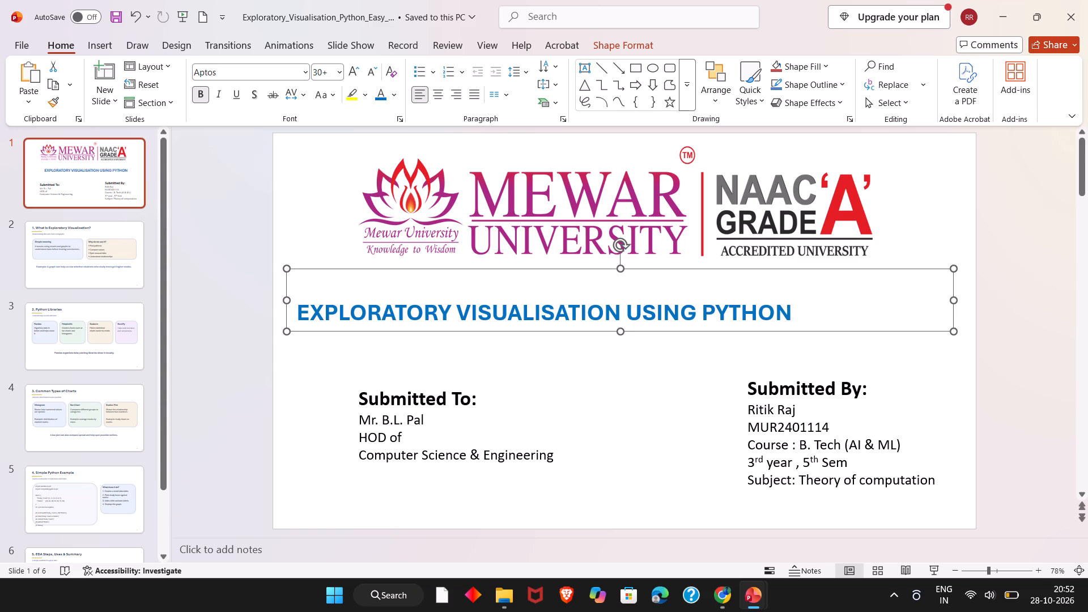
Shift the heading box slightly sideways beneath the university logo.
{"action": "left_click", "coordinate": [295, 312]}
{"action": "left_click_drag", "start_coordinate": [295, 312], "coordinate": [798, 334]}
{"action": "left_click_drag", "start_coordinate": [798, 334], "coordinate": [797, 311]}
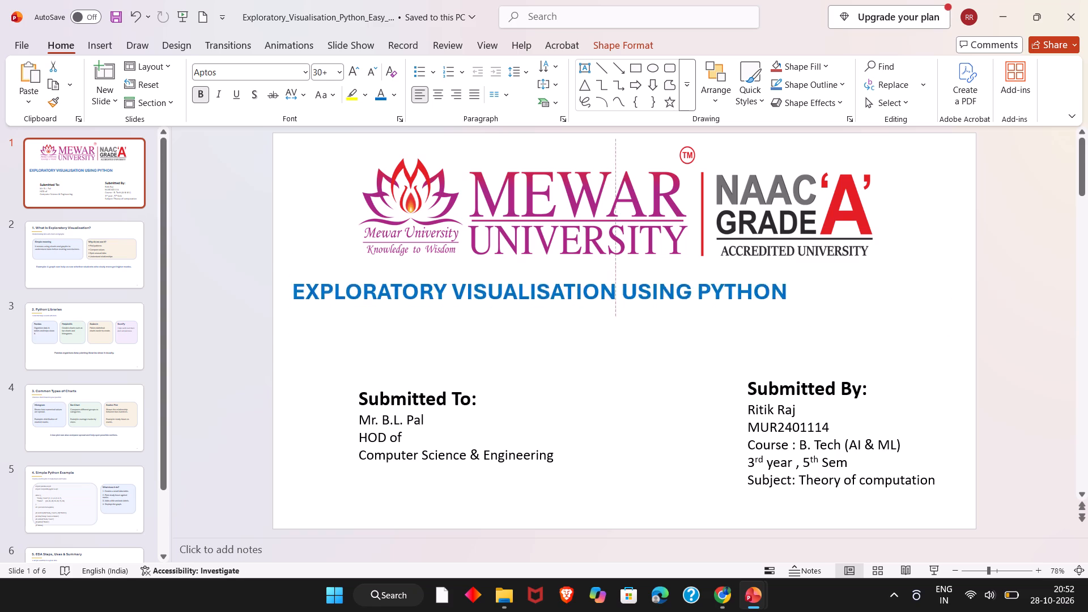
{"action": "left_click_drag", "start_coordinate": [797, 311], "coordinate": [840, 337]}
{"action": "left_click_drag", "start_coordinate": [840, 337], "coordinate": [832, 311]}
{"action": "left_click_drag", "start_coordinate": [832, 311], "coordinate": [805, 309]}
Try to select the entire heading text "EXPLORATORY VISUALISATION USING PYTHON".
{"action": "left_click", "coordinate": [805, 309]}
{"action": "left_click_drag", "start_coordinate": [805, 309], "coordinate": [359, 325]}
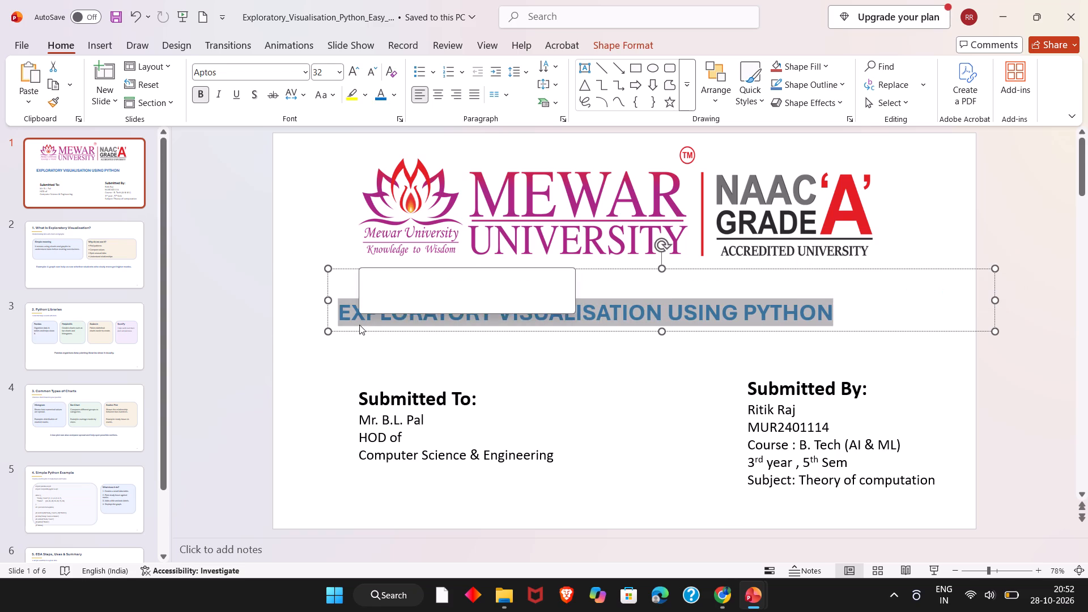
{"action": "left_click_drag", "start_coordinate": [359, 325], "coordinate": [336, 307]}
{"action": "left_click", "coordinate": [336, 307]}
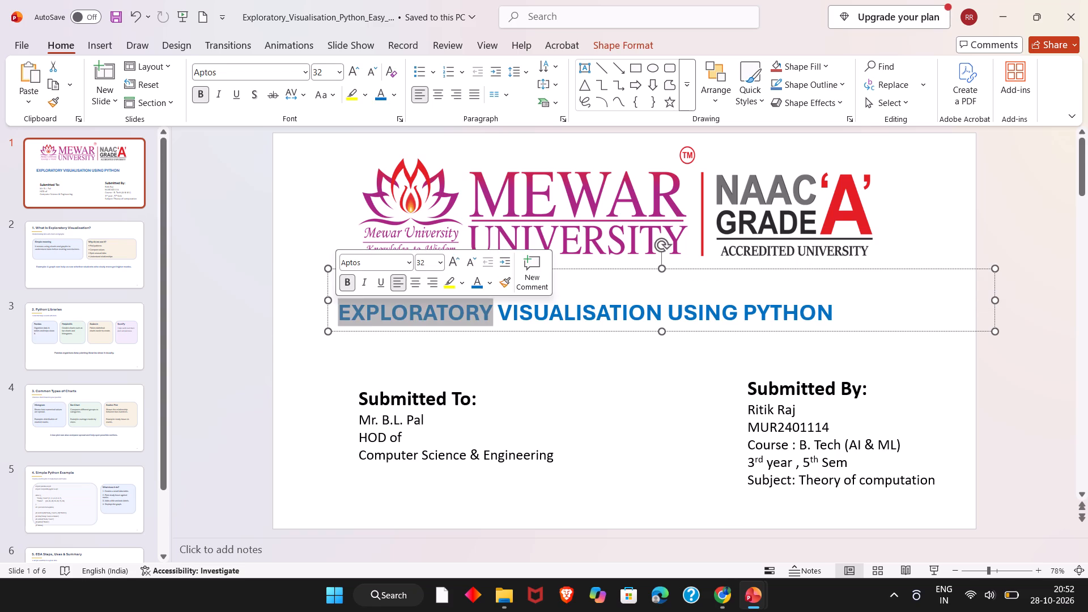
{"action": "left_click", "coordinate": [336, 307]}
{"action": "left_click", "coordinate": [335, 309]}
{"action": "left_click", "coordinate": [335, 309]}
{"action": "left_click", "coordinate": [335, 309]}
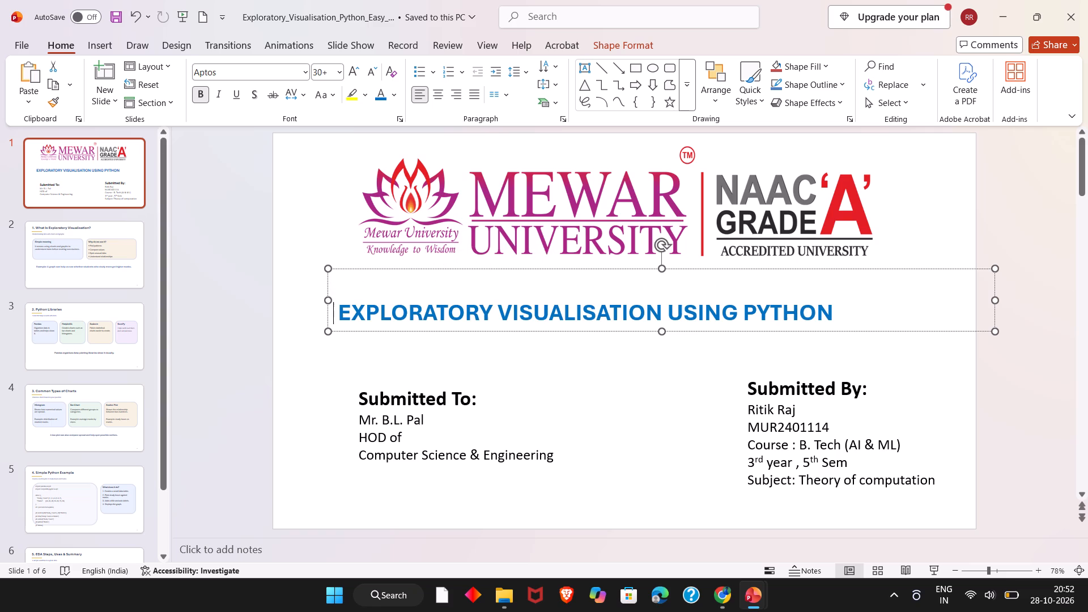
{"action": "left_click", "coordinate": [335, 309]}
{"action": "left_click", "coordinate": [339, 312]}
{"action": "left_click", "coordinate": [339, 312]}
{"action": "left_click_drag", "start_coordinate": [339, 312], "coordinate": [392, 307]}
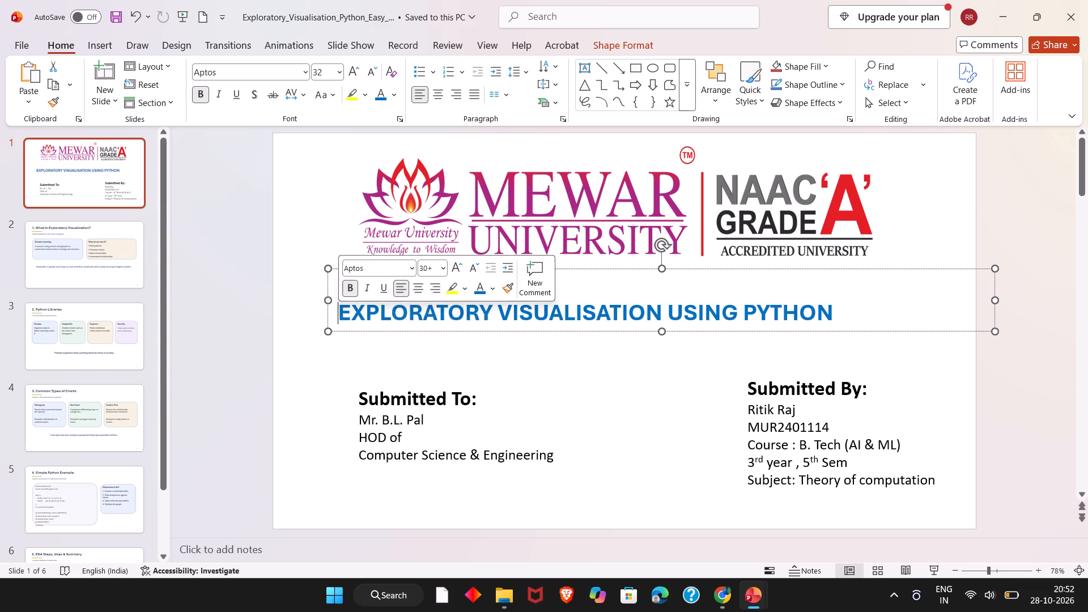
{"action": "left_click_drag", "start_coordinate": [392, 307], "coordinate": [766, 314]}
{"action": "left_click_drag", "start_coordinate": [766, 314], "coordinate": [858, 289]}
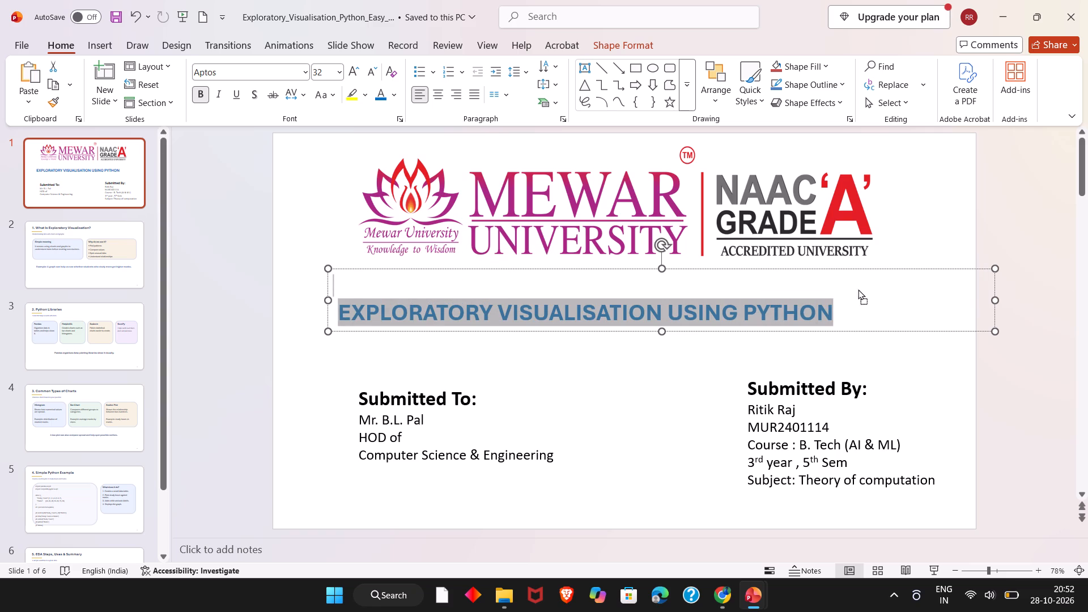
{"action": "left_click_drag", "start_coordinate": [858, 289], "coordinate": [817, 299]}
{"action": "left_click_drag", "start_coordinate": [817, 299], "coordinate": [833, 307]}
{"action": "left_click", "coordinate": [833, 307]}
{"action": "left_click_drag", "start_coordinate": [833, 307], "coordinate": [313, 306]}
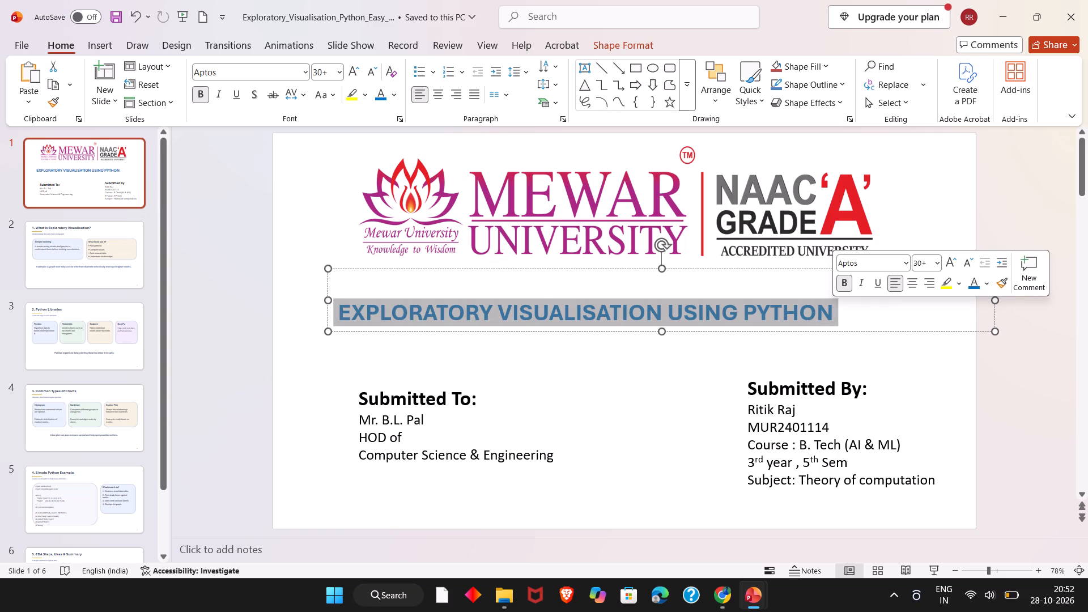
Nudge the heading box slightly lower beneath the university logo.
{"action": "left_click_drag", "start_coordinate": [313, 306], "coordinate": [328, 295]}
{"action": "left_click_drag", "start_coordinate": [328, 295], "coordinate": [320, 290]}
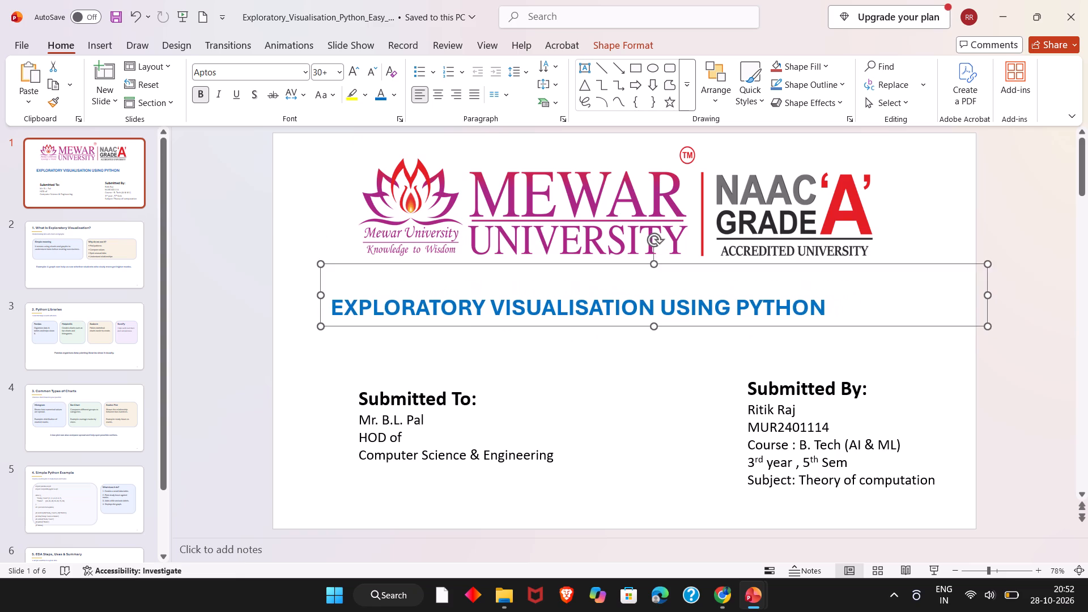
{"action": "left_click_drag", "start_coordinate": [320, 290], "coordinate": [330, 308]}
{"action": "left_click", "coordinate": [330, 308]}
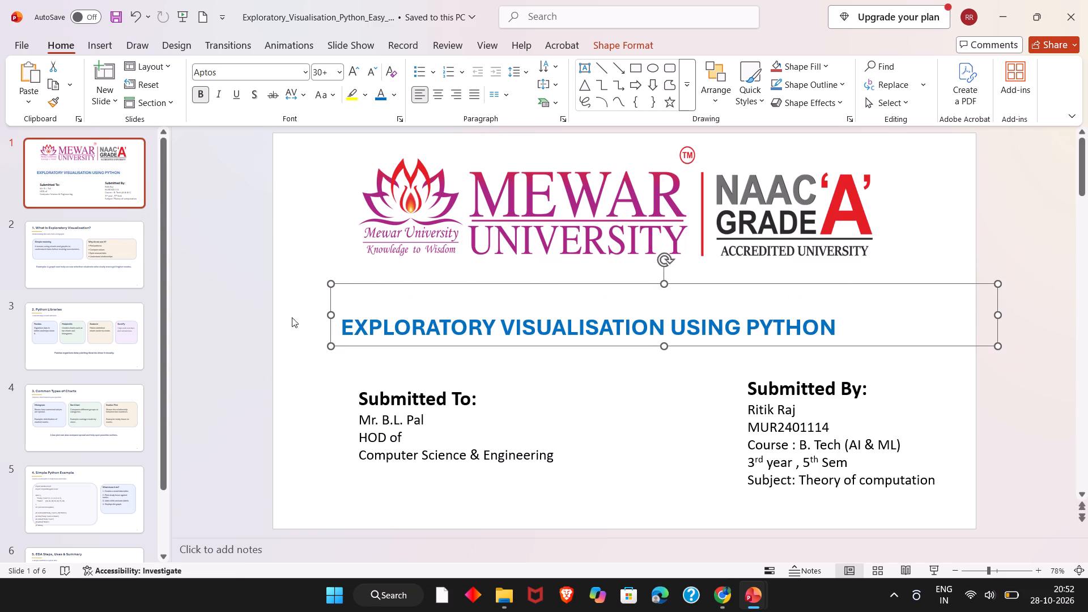
Set the font size of the whole "EXPLORATORY VISUALISATION USING PYTHON" heading to 40.
{"action": "left_click_drag", "start_coordinate": [339, 328], "coordinate": [649, 306]}
{"action": "scroll", "coordinate": [481, 339], "scroll_direction": "right", "scroll_amount": 1}
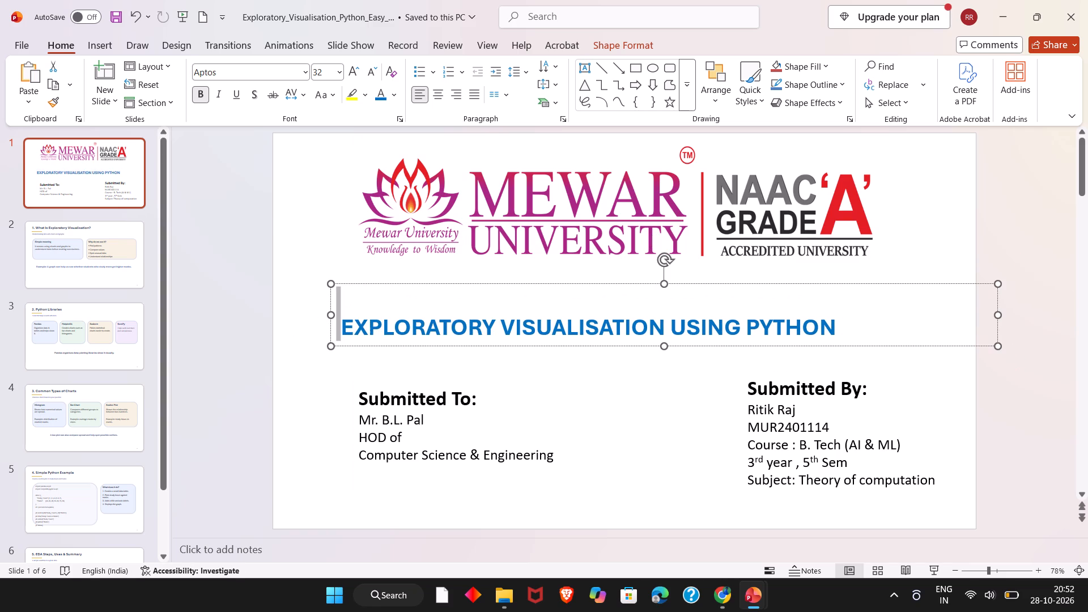
{"action": "scroll", "coordinate": [649, 306], "scroll_direction": "right", "scroll_amount": 1}
{"action": "left_click_drag", "start_coordinate": [649, 306], "coordinate": [799, 323]}
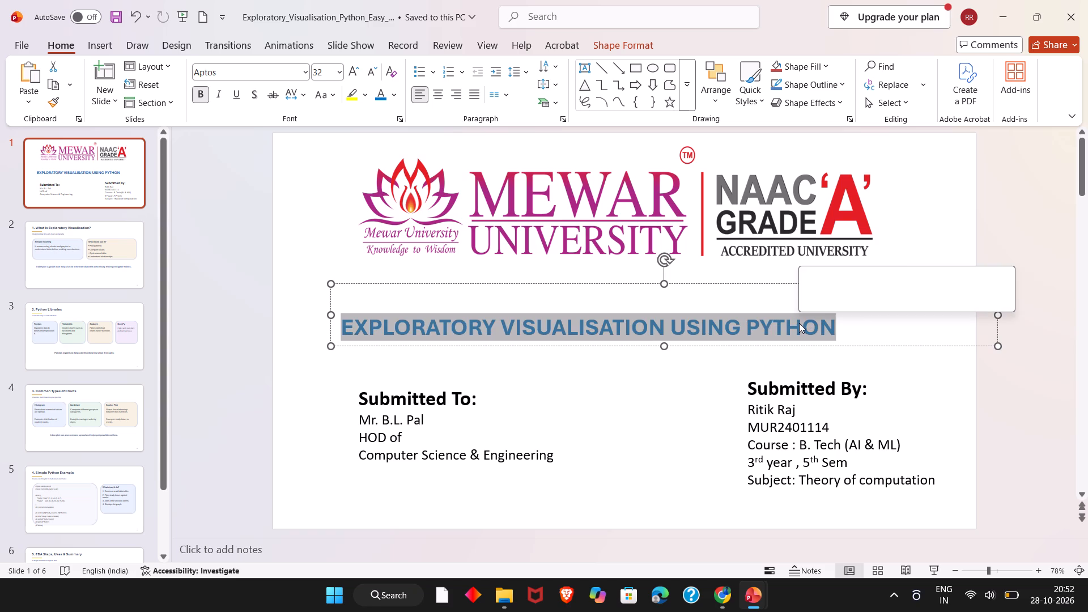
{"action": "left_click", "coordinate": [915, 280]}
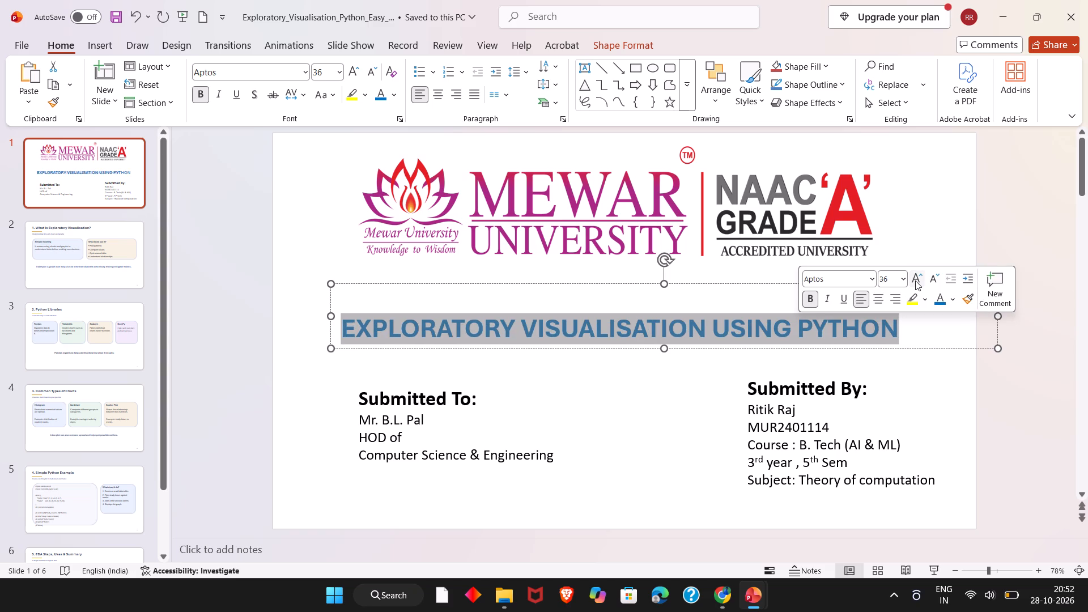
{"action": "left_click", "coordinate": [915, 280]}
{"action": "left_click", "coordinate": [915, 280]}
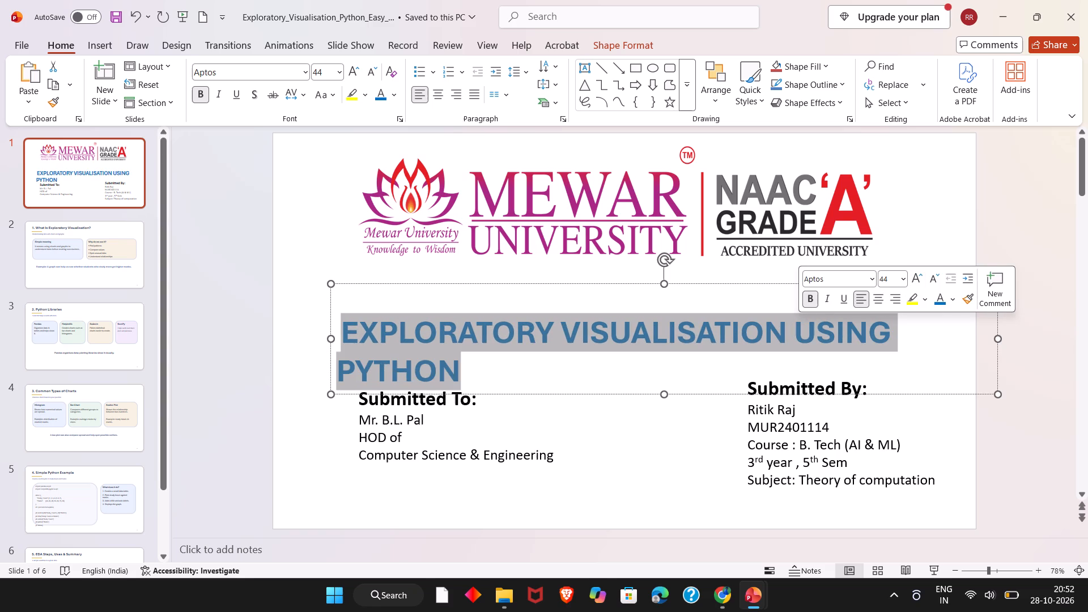
{"action": "left_click", "coordinate": [936, 281]}
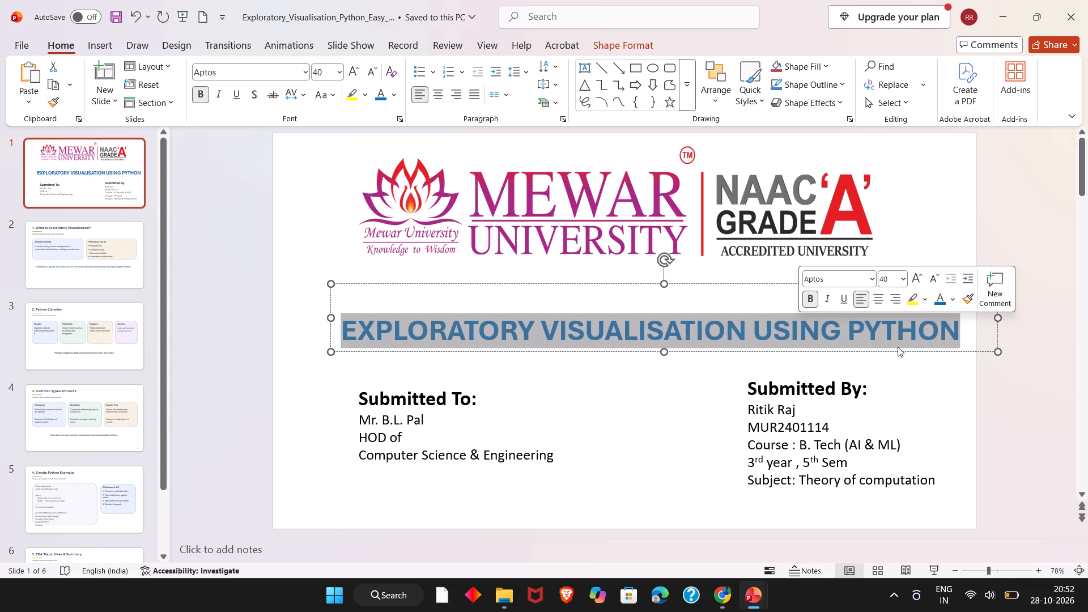
Move the heading box slightly up and toward the slide's left edge, balancing it between the logo and the submission details.
{"action": "left_click", "coordinate": [741, 284]}
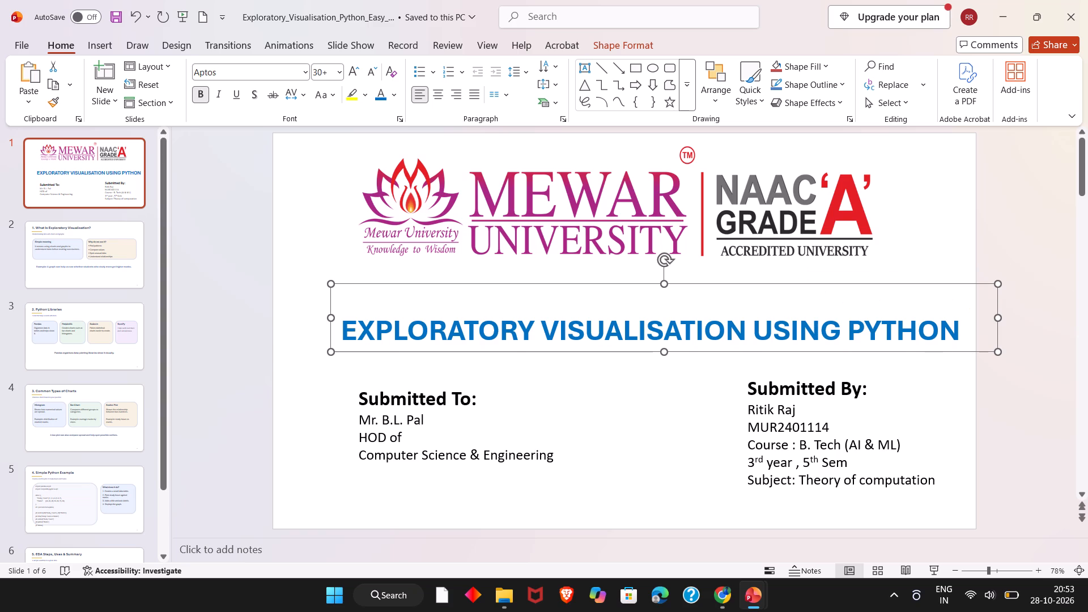
{"action": "left_click_drag", "start_coordinate": [724, 284], "coordinate": [710, 267]}
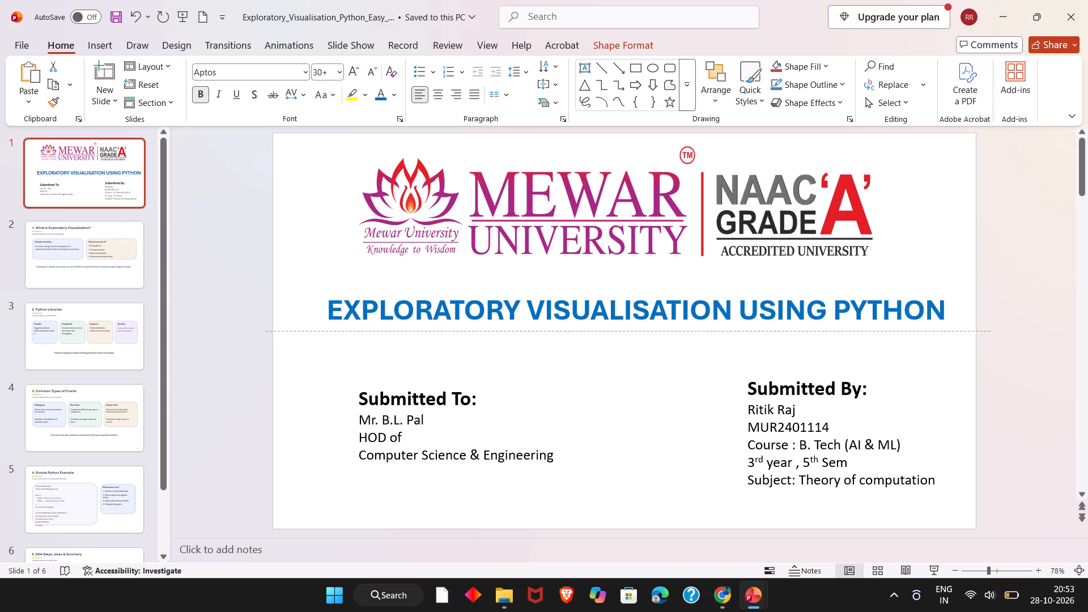
{"action": "left_click_drag", "start_coordinate": [710, 267], "coordinate": [709, 268]}
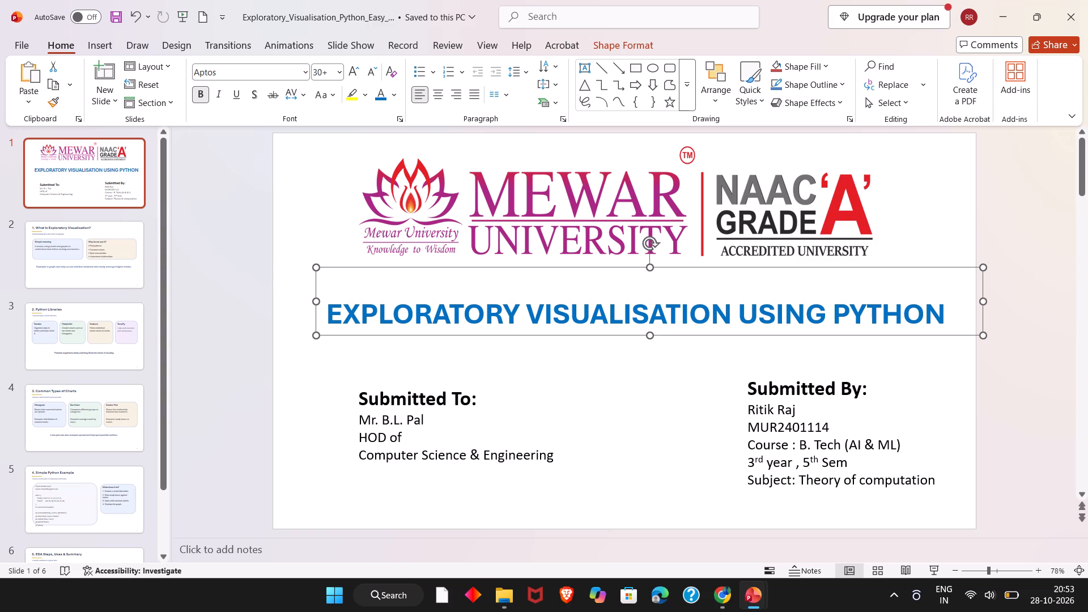
Delete the recipient's name after "Mr." in the Submitted To block, keeping the title.
{"action": "left_click", "coordinate": [425, 420]}
{"action": "key", "text": "BackSpace"}
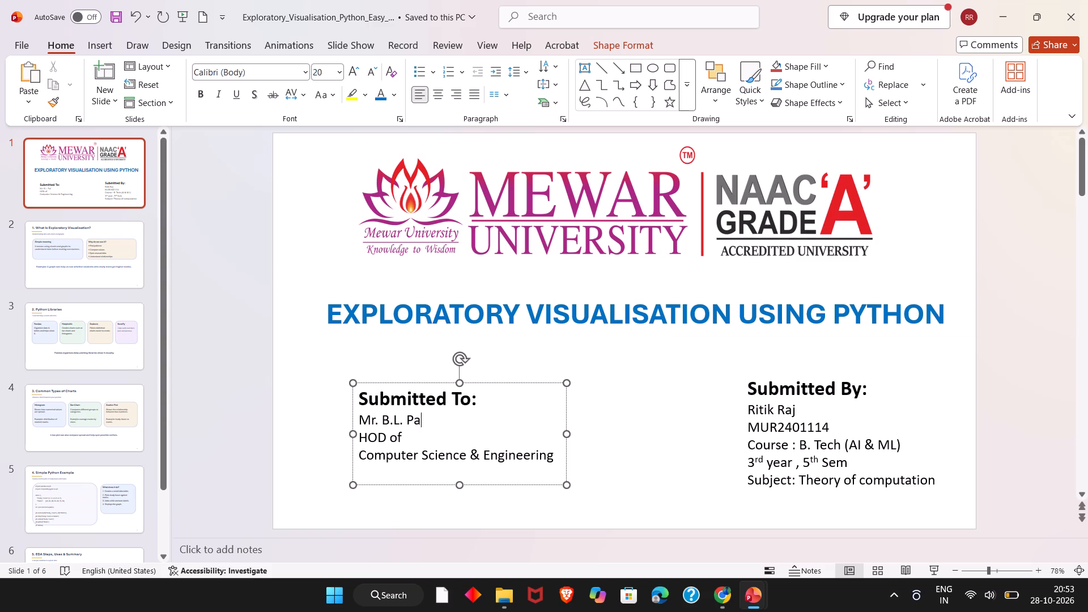
{"action": "key", "text": "BackSpace"}
{"action": "key", "text": "BackSpace"}
{"action": "key", "text": "BackSpace"}
{"action": "key", "text": "BackSpace"}
{"action": "key", "text": "BackSpace"}
{"action": "key", "text": "BackSpace"}
{"action": "key", "text": "BackSpace"}
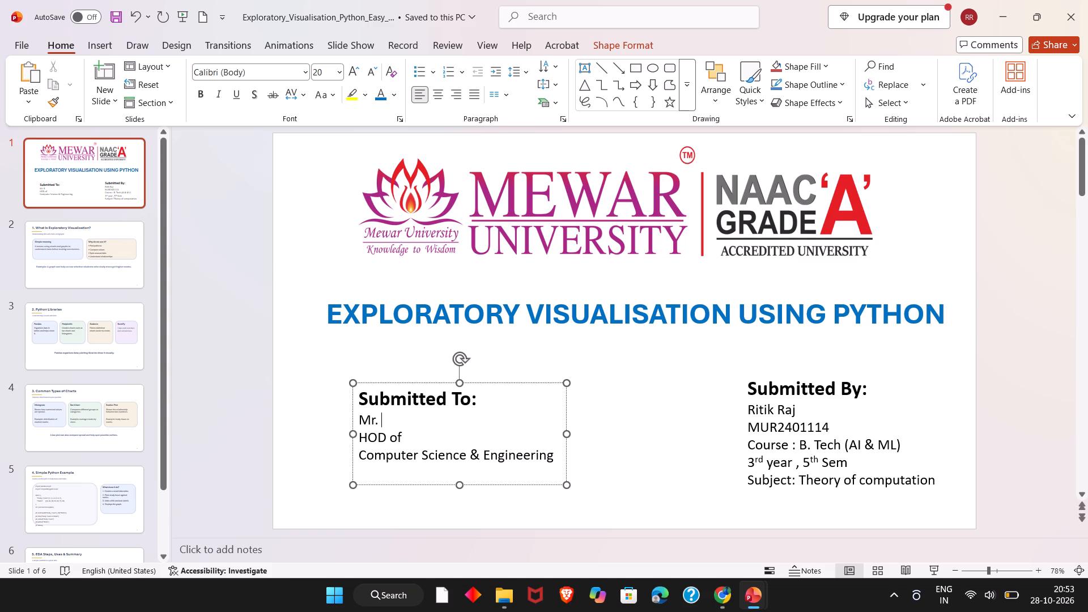
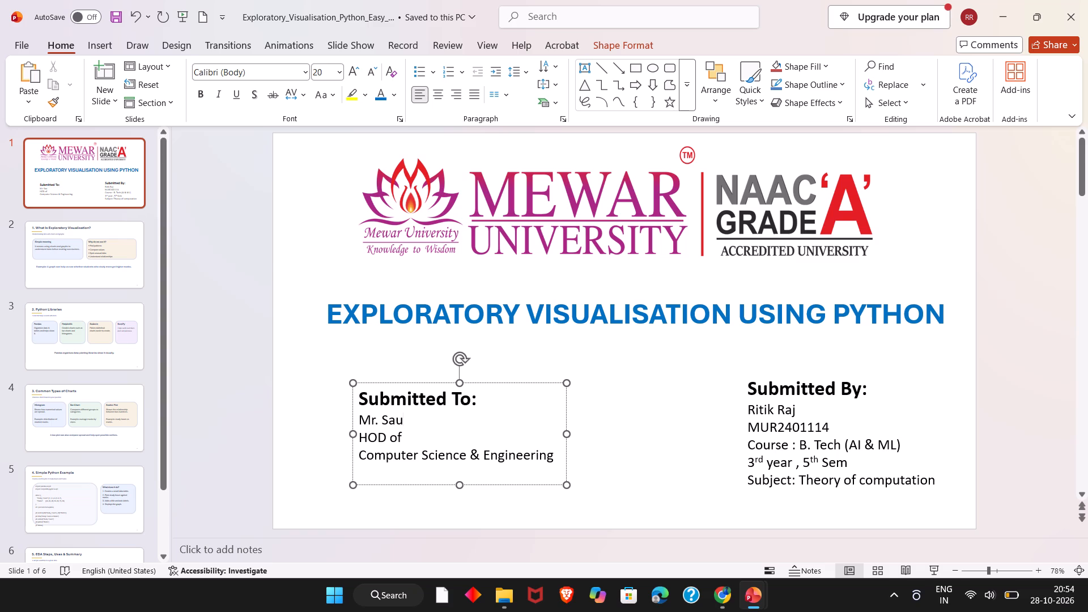
Complete the new recipient's name after "Mr." in the Submitted To block.
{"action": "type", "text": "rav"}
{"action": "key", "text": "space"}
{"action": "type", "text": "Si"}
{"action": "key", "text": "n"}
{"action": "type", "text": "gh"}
Delete the "HOD of" text above "Computer Science & Engineering" in the Submitted To block, leaving its line empty.
{"action": "left_click", "coordinate": [423, 447]}
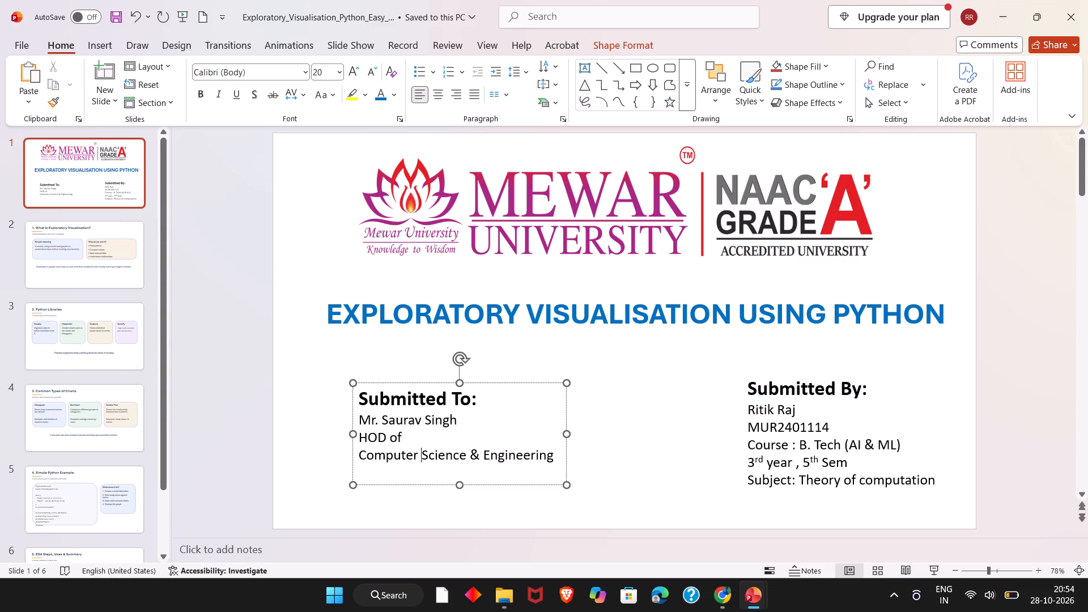
{"action": "left_click", "coordinate": [412, 440]}
{"action": "key", "text": "BackSpace"}
{"action": "key", "text": "BackSpace"}
{"action": "key", "text": "BackSpace"}
{"action": "key", "text": "BackSpace"}
{"action": "key", "text": "BackSpace"}
{"action": "key", "text": "BackSpace"}
{"action": "key", "text": "BackSpace"}
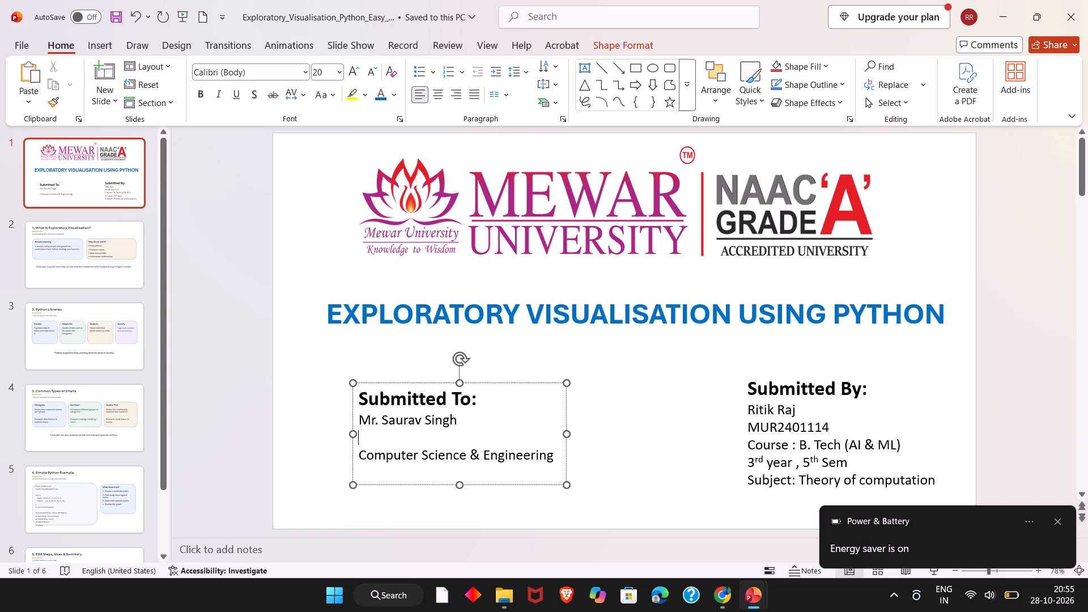
Delete the "Computer Science & Engineering" line and the surplus blank lines from the Submitted To block.
{"action": "left_click", "coordinate": [555, 464]}
{"action": "key", "text": "BackSpace"}
{"action": "key", "text": "BackSpace"}
{"action": "key", "text": "BackSpace"}
{"action": "key", "text": "BackSpace"}
{"action": "key", "text": "BackSpace"}
{"action": "key", "text": "BackSpace"}
{"action": "key", "text": "BackSpace"}
{"action": "key", "text": "BackSpace"}
{"action": "key", "text": "BackSpace"}
{"action": "key", "text": "BackSpace"}
{"action": "key", "text": "BackSpace"}
{"action": "key", "text": "BackSpace"}
{"action": "key", "text": "BackSpace"}
{"action": "key", "text": "BackSpace"}
{"action": "key", "text": "BackSpace"}
{"action": "key", "text": "BackSpace"}
{"action": "key", "text": "BackSpace"}
{"action": "key", "text": "BackSpace"}
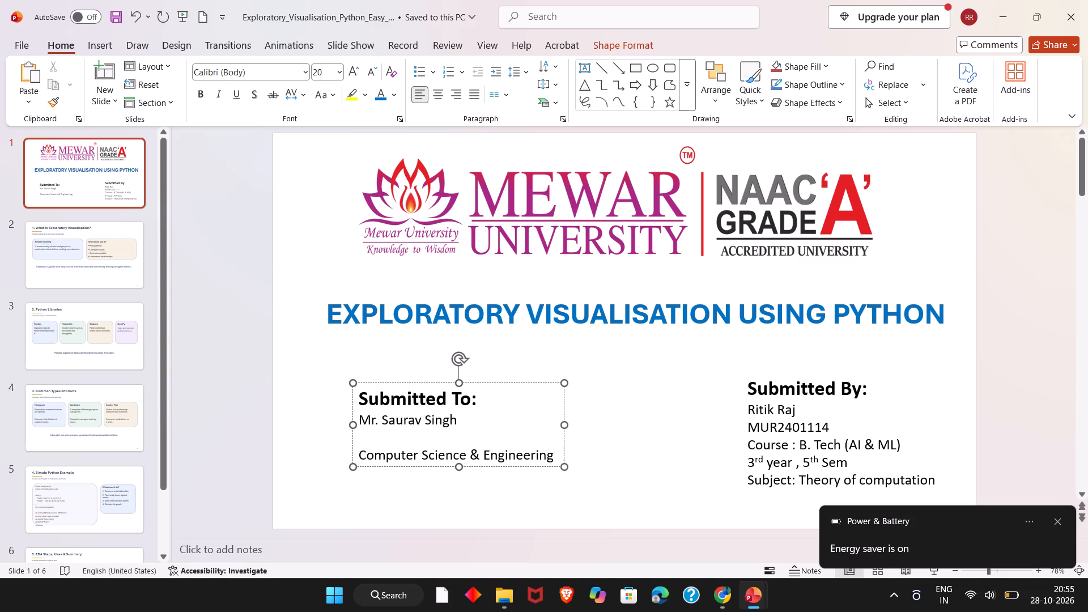
{"action": "key", "text": "BackSpace"}
{"action": "key", "text": "BackSpace"}
{"action": "key", "text": "BackSpace"}
{"action": "key", "text": "BackSpace"}
{"action": "key", "text": "BackSpace"}
{"action": "key", "text": "BackSpace"}
{"action": "key", "text": "BackSpace"}
{"action": "key", "text": "BackSpace"}
{"action": "key", "text": "BackSpace"}
{"action": "key", "text": "BackSpace"}
{"action": "key", "text": "BackSpace"}
{"action": "key", "text": "BackSpace"}
{"action": "key", "text": "BackSpace"}
{"action": "key", "text": "BackSpace"}
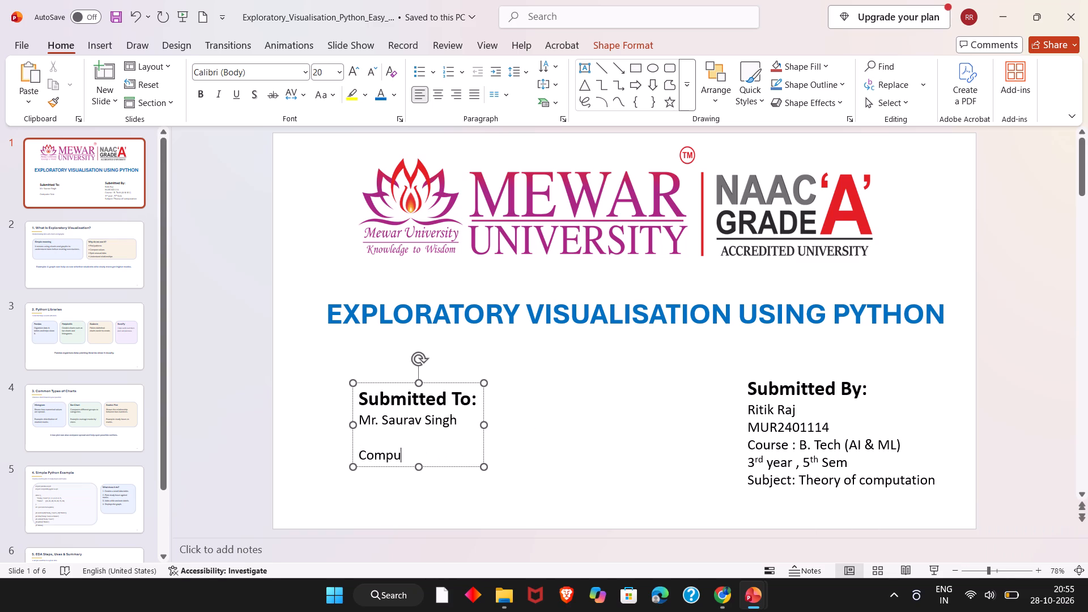
{"action": "key", "text": "BackSpace"}
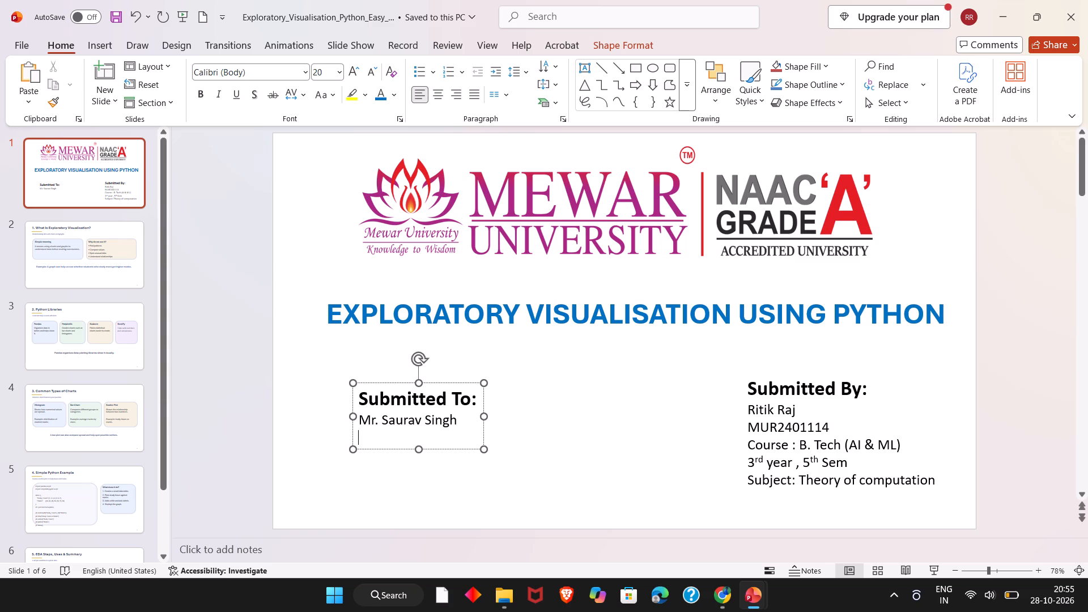
Enter the text "Ass" on the line below the recipient's name in the Submitted To block.
{"action": "key", "text": "shift+a"}
{"action": "type", "text": "ss"}
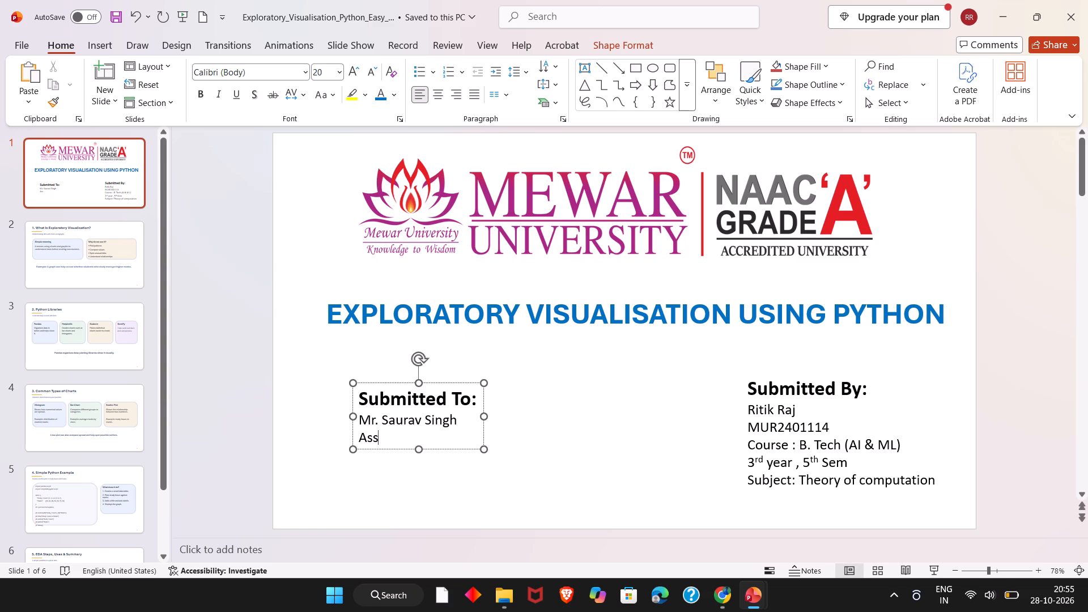
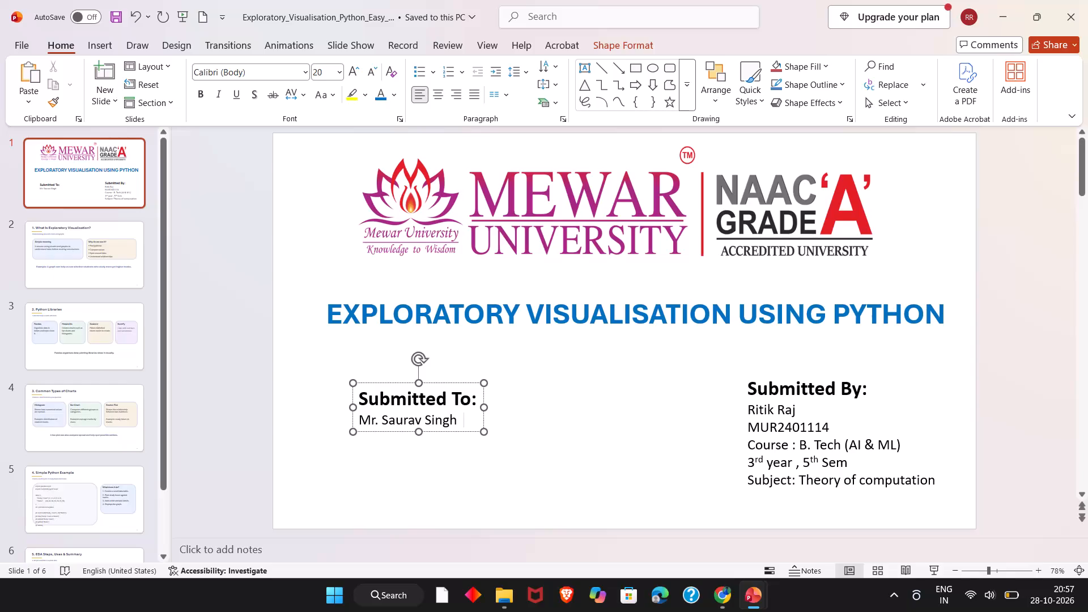
Replace the subject name "Theory of computation" in the Submitted By block with "D.V.A", keeping the "Subject:" label.
{"action": "scroll", "coordinate": [812, 410], "scroll_direction": "down", "scroll_amount": 1}
{"action": "left_click", "coordinate": [937, 478]}
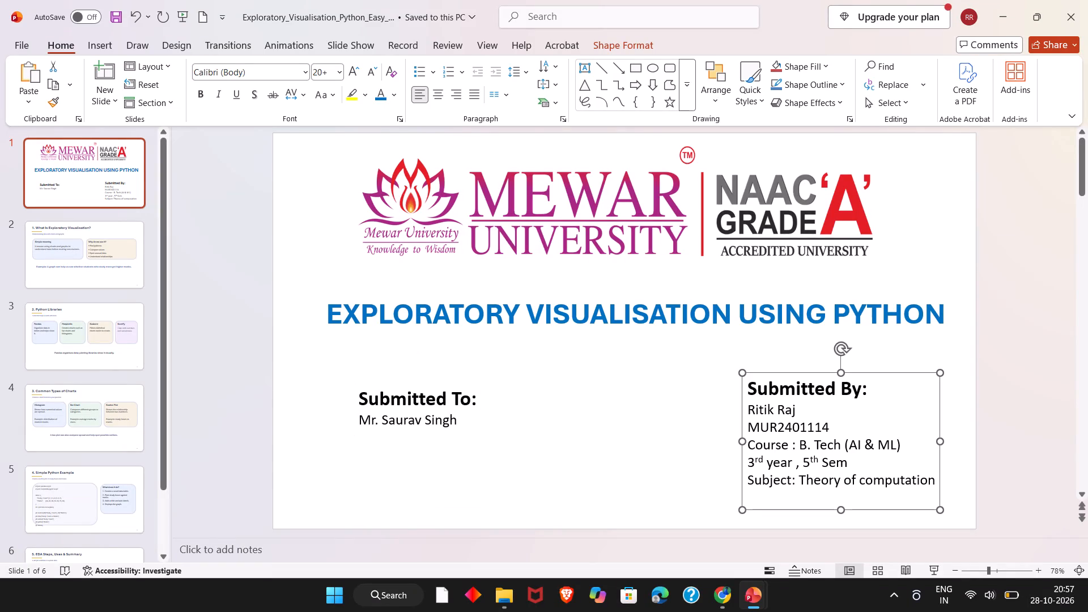
{"action": "left_click", "coordinate": [934, 481]}
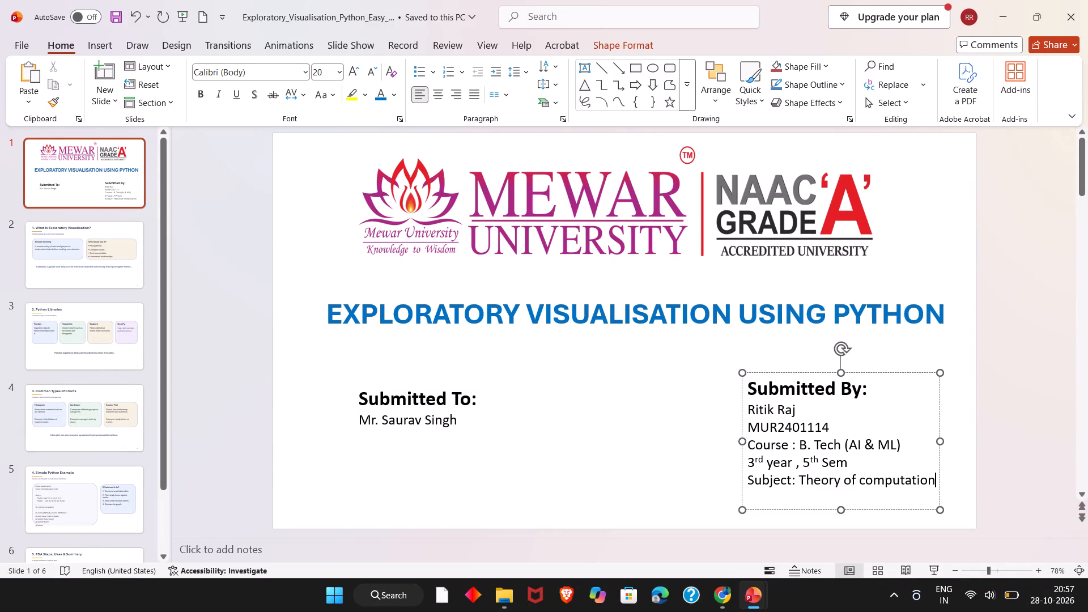
{"action": "key", "text": "BackSpace"}
{"action": "key", "text": "BackSpace"}
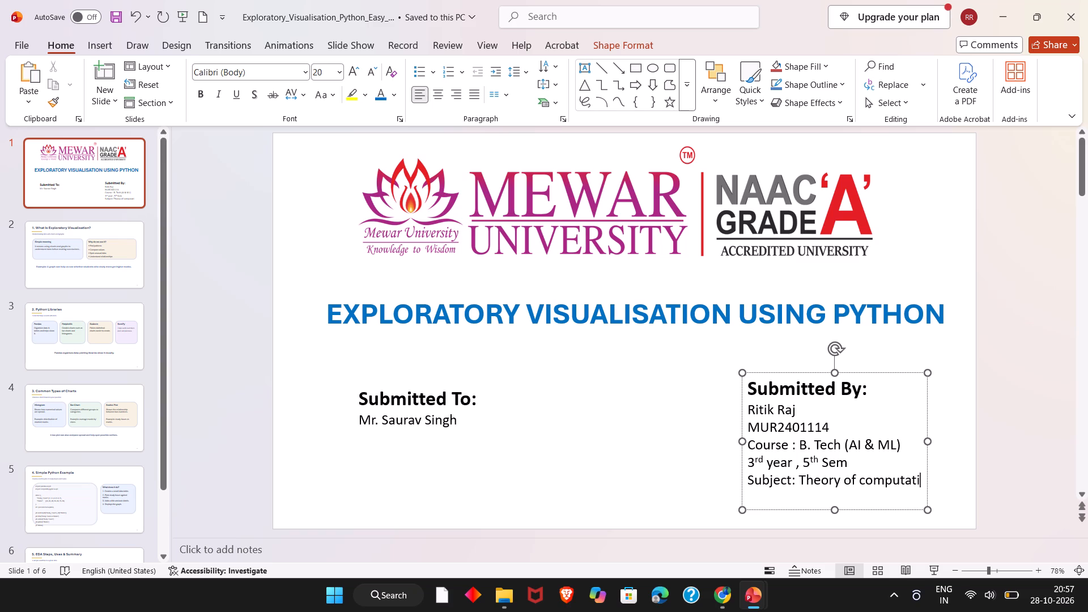
{"action": "key", "text": "BackSpace"}
{"action": "key", "text": "BackSpace"}
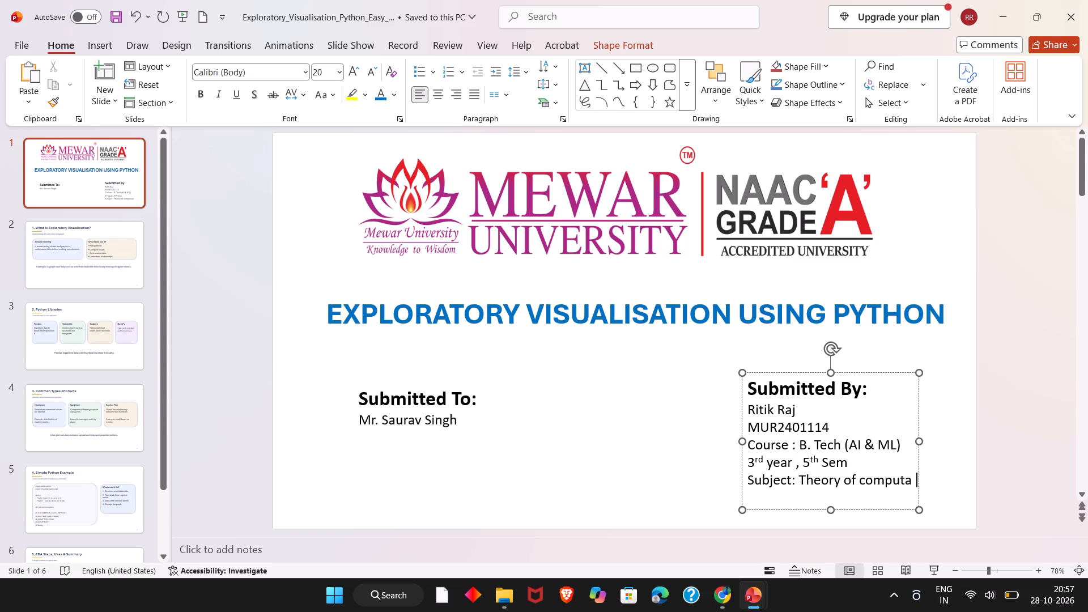
{"action": "key", "text": "BackSpace"}
{"action": "key", "text": "BackSpace"}
{"action": "key", "text": "BackSpace"}
{"action": "key", "text": "BackSpace"}
{"action": "key", "text": "BackSpace"}
{"action": "key", "text": "BackSpace"}
{"action": "key", "text": "BackSpace"}
{"action": "key", "text": "BackSpace"}
{"action": "key", "text": "BackSpace"}
{"action": "key", "text": "BackSpace"}
{"action": "key", "text": "BackSpace"}
{"action": "key", "text": "BackSpace"}
{"action": "key", "text": "BackSpace"}
{"action": "key", "text": "BackSpace"}
{"action": "key", "text": "BackSpace"}
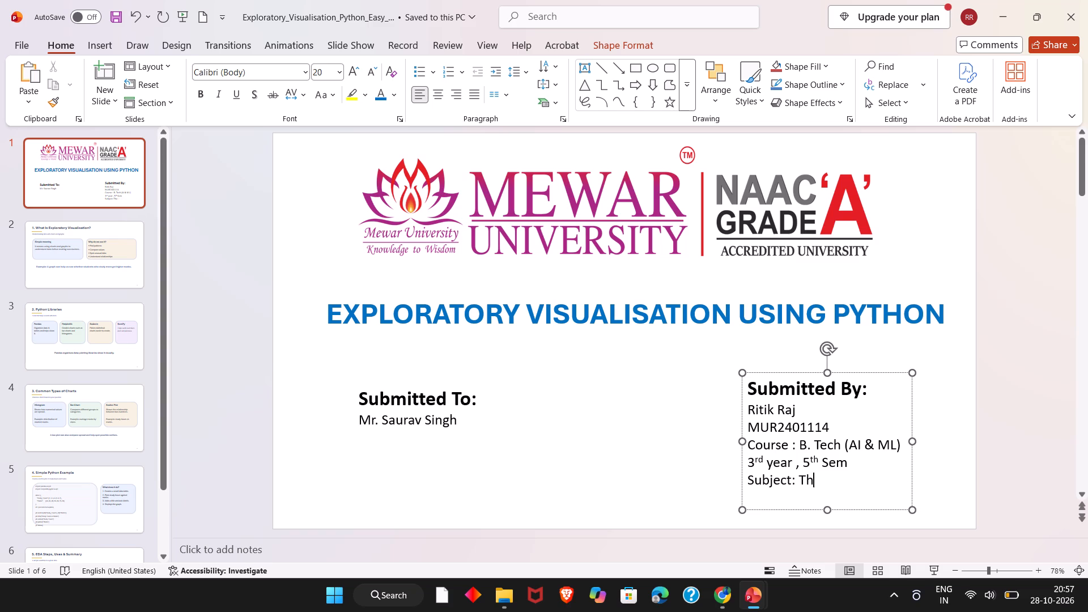
{"action": "key", "text": "BackSpace"}
{"action": "key", "text": "BackSpace"}
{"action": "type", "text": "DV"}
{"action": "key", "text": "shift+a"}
Punctuate the subject abbreviation in the Submitted By block so it reads "D.V.A".
{"action": "left_click", "coordinate": [804, 480]}
{"action": "key", "text": "period"}
{"action": "left_click", "coordinate": [819, 480]}
{"action": "key", "text": "period"}
Review the content slides from Python Libraries to EDA Steps, Uses & Summary, and return to the title slide.
{"action": "scroll", "coordinate": [528, 271], "scroll_direction": "up", "scroll_amount": 1}
{"action": "left_click", "coordinate": [100, 260]}
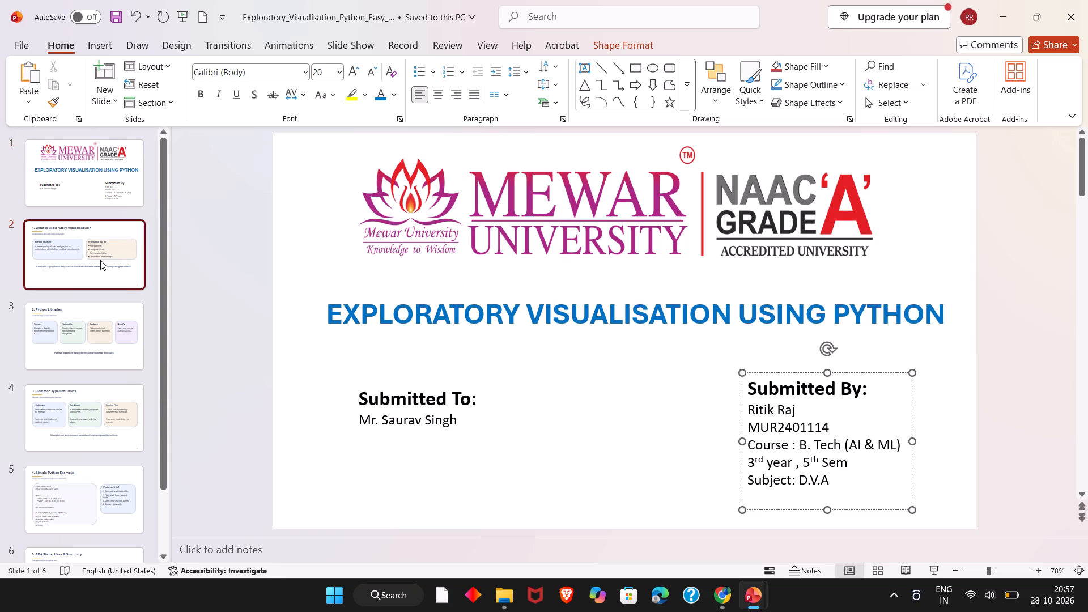
{"action": "left_click", "coordinate": [60, 338]}
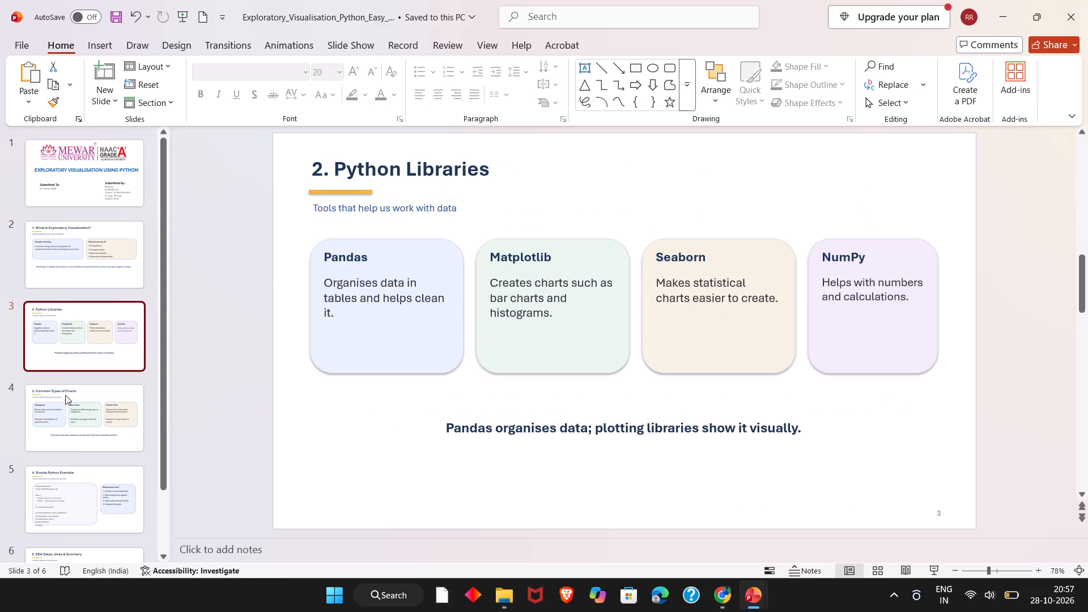
{"action": "left_click", "coordinate": [79, 415]}
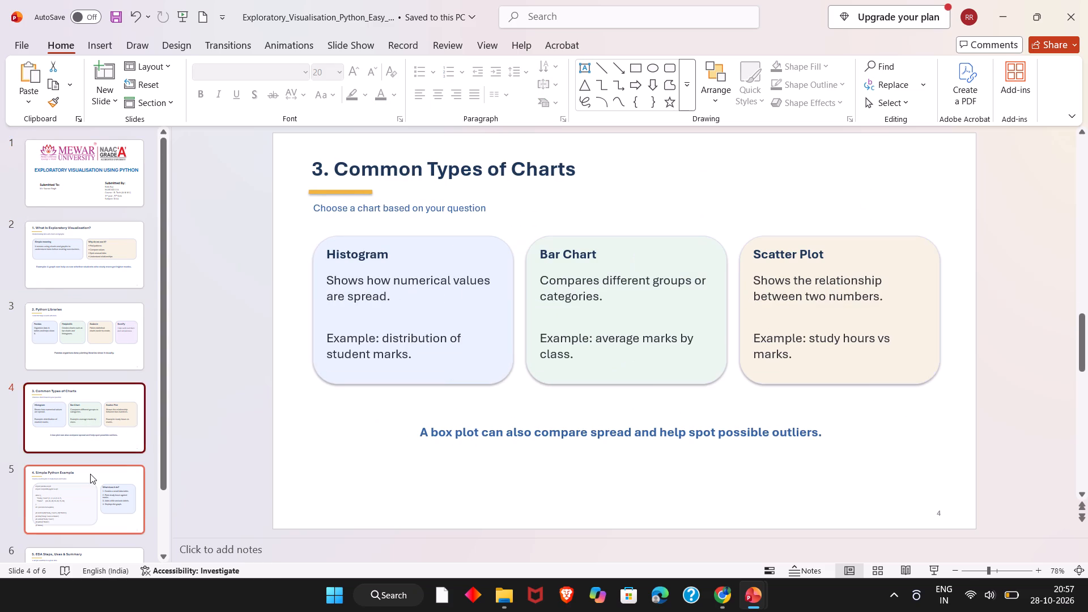
{"action": "left_click", "coordinate": [90, 474]}
{"action": "scroll", "coordinate": [90, 474], "scroll_direction": "down", "scroll_amount": 1}
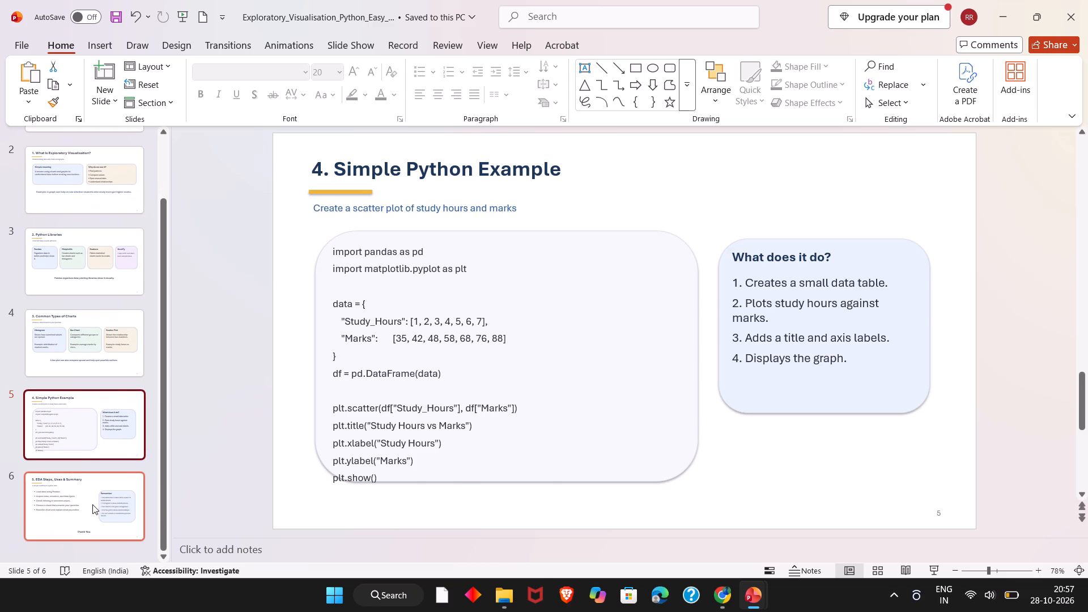
{"action": "left_click", "coordinate": [92, 504]}
{"action": "scroll", "coordinate": [92, 504], "scroll_direction": "down", "scroll_amount": 2}
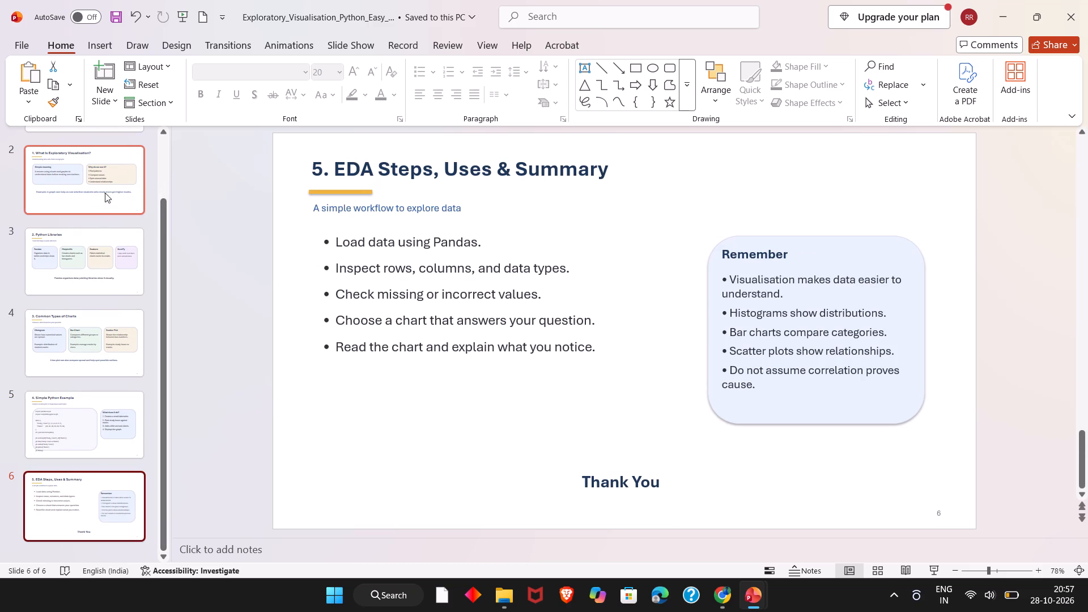
{"action": "scroll", "coordinate": [109, 186], "scroll_direction": "up", "scroll_amount": 5}
{"action": "left_click", "coordinate": [105, 175]}
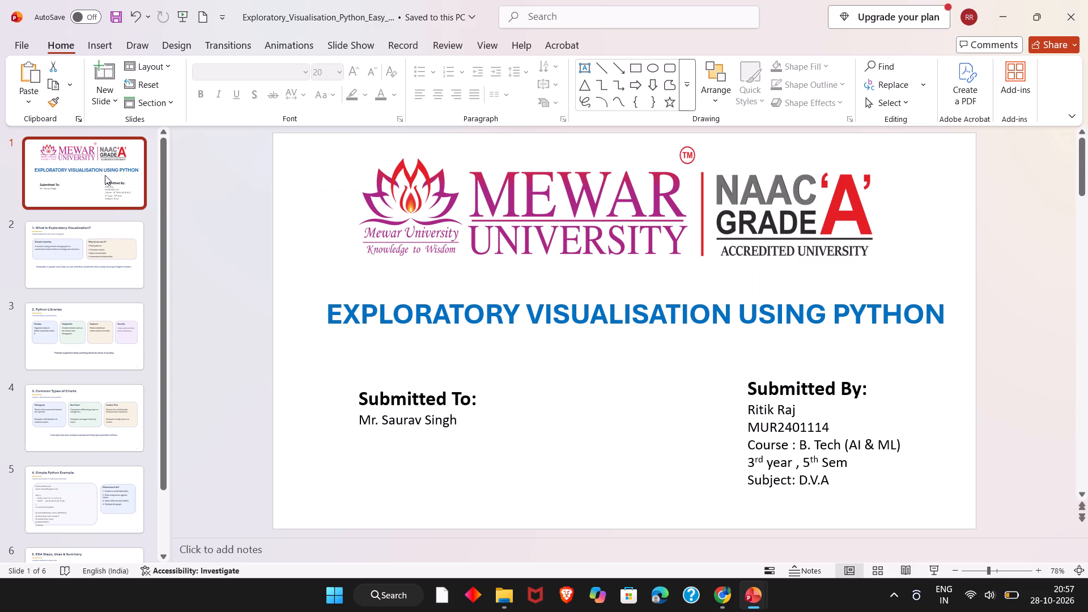
Save the presentation under its existing file name.
{"action": "key", "text": "ctrl+s"}
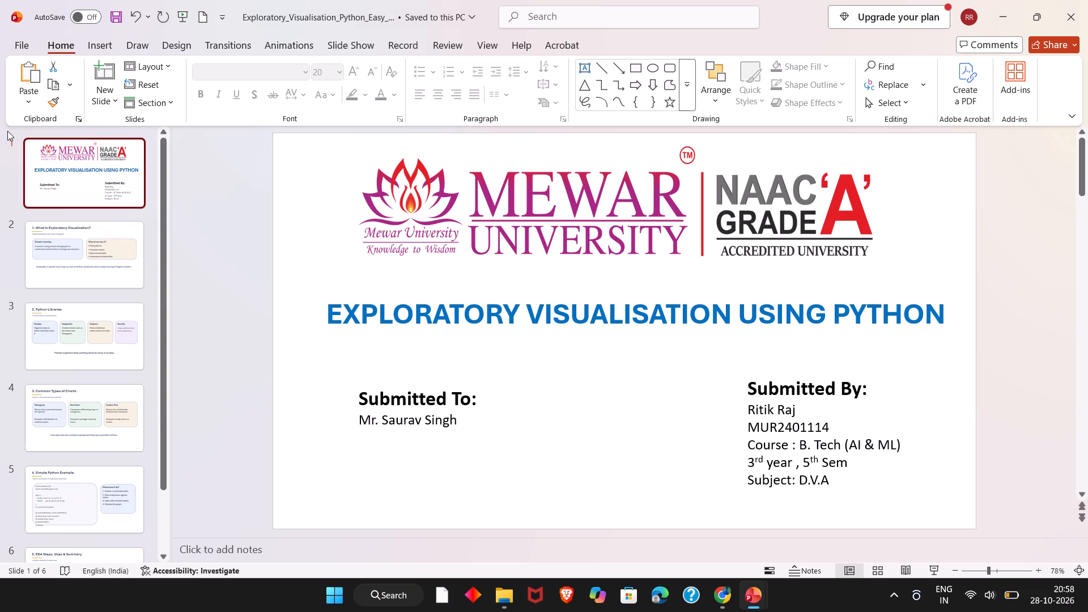
{"action": "key", "text": "ctrl+s"}
{"action": "key", "text": "ctrl+s"}
{"action": "key", "text": "ctrl+s"}
{"action": "key", "text": "ctrl+s"}
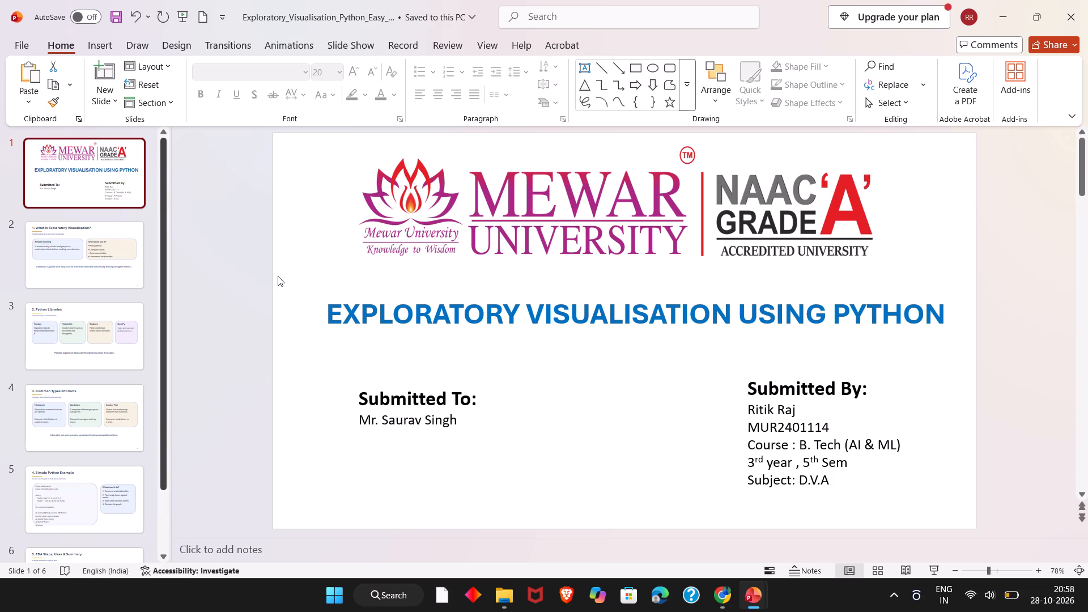
{"action": "key", "text": "ctrl+s"}
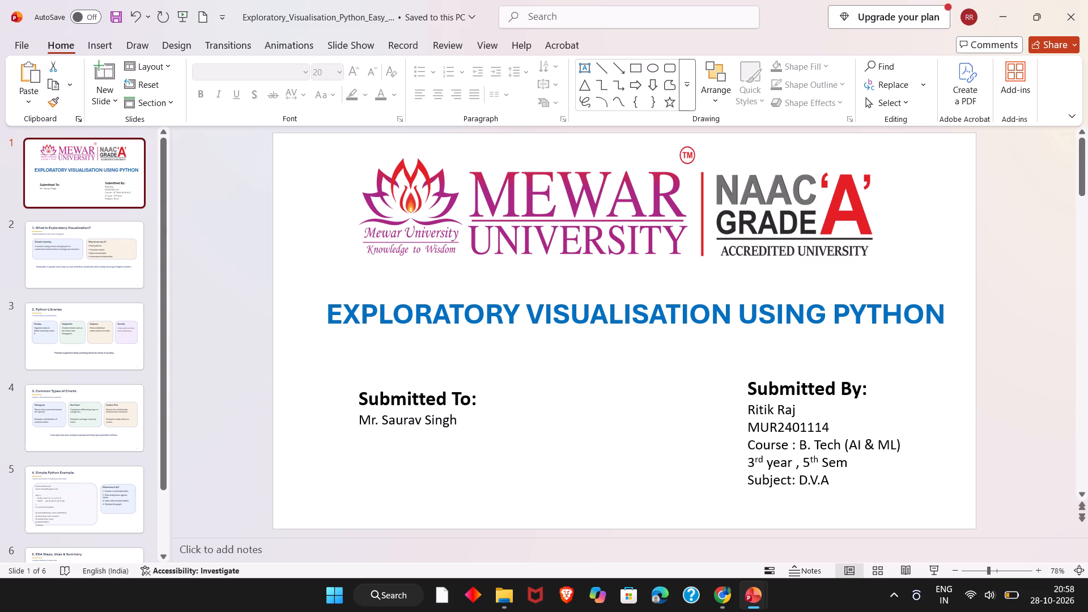
{"action": "key", "text": "ctrl+s"}
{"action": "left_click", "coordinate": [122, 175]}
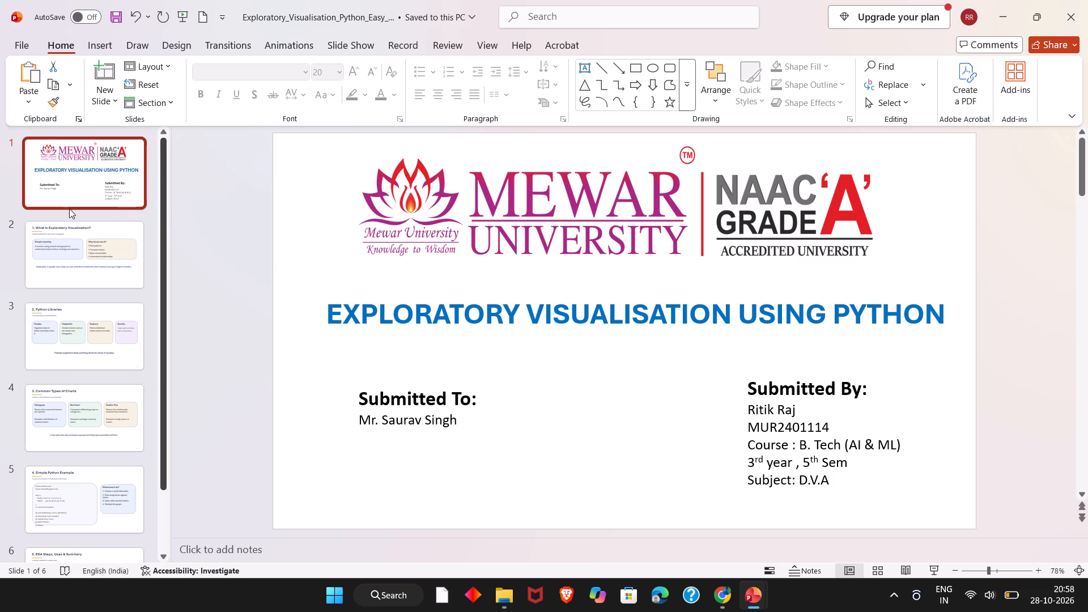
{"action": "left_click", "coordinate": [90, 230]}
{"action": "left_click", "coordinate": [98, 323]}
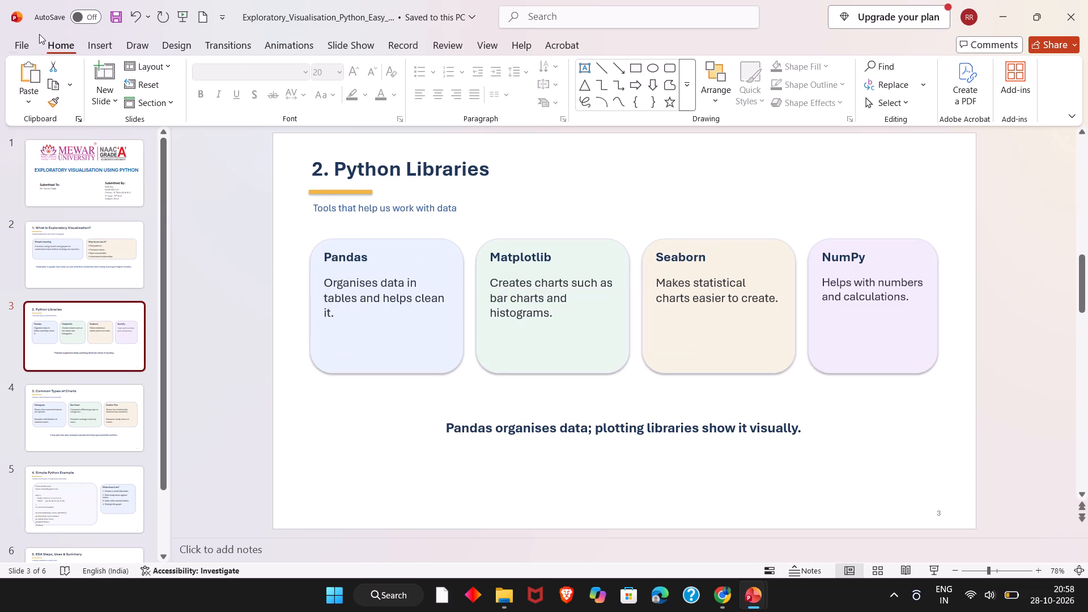
Save a copy of the presentation in the Desktop folder with the file name "Ritik DVA".
{"action": "left_click", "coordinate": [22, 41]}
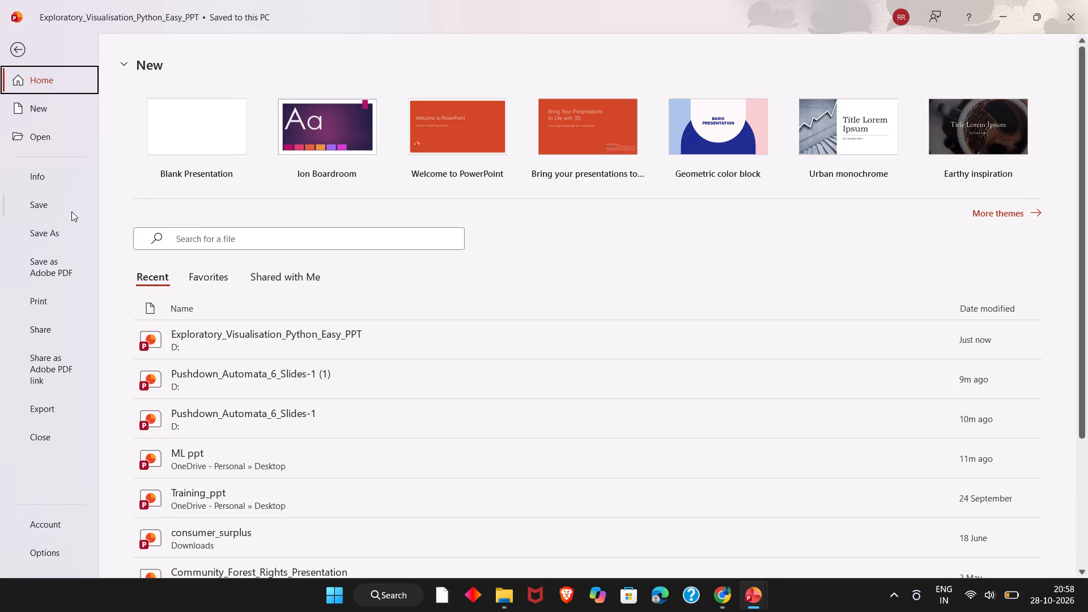
{"action": "left_click", "coordinate": [42, 240]}
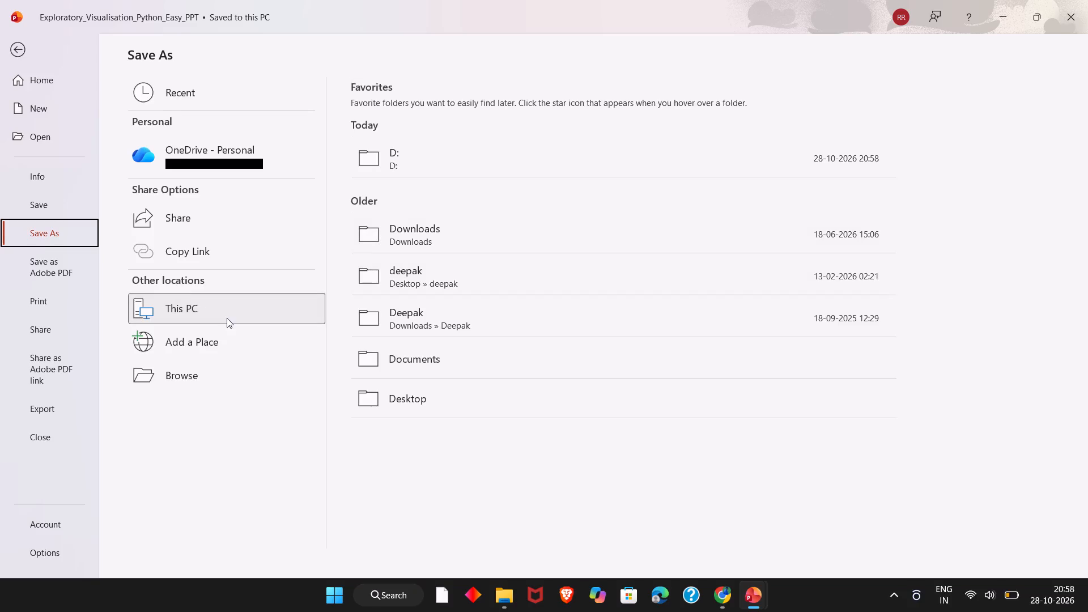
{"action": "left_click", "coordinate": [240, 311]}
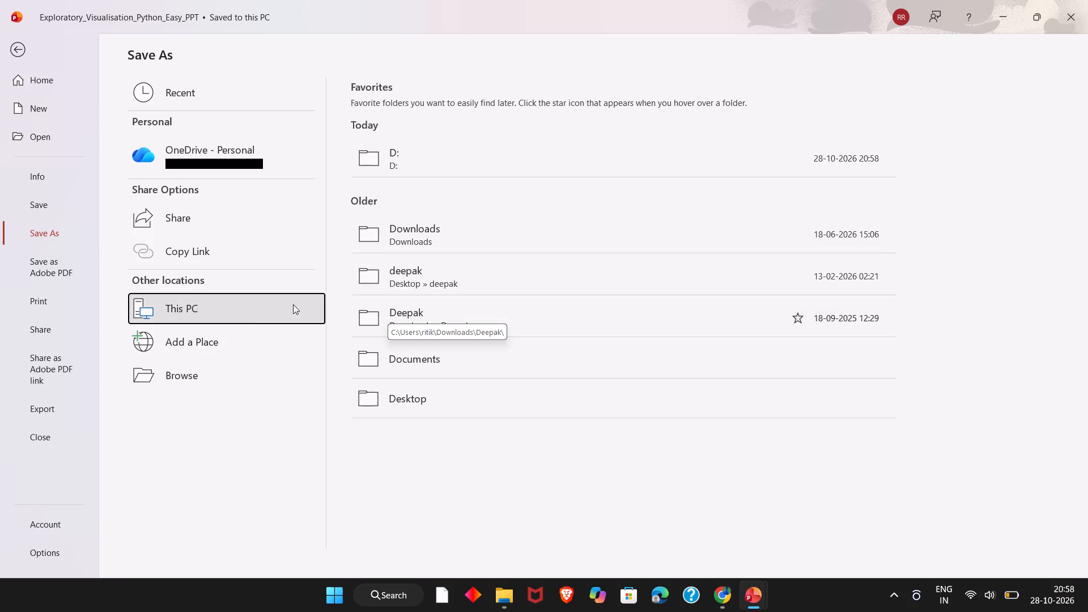
{"action": "double_click", "coordinate": [418, 401]}
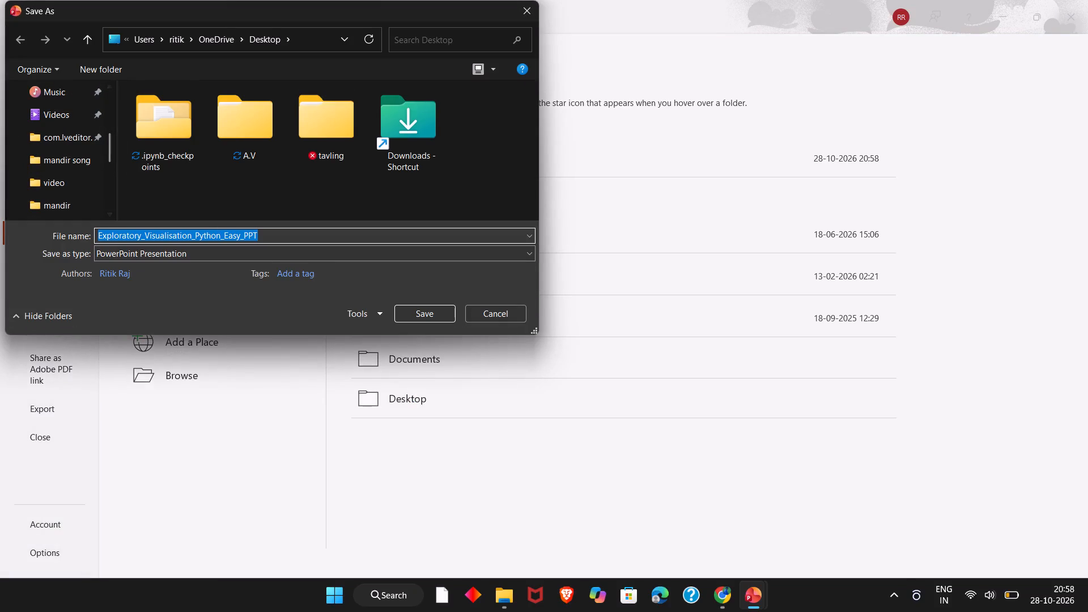
{"action": "left_click", "coordinate": [262, 233]}
{"action": "key", "text": "BackSpace"}
{"action": "key", "text": "BackSpace"}
{"action": "key", "text": "BackSpace"}
{"action": "key", "text": "BackSpace"}
{"action": "key", "text": "BackSpace"}
{"action": "key", "text": "BackSpace"}
{"action": "key", "text": "BackSpace"}
{"action": "key", "text": "BackSpace"}
{"action": "key", "text": "BackSpace"}
{"action": "key", "text": "BackSpace"}
{"action": "key", "text": "BackSpace"}
{"action": "key", "text": "BackSpace"}
{"action": "key", "text": "BackSpace"}
{"action": "key", "text": "BackSpace"}
{"action": "key", "text": "BackSpace"}
{"action": "key", "text": "BackSpace"}
{"action": "key", "text": "BackSpace"}
{"action": "key", "text": "BackSpace"}
{"action": "key", "text": "BackSpace"}
{"action": "key", "text": "BackSpace"}
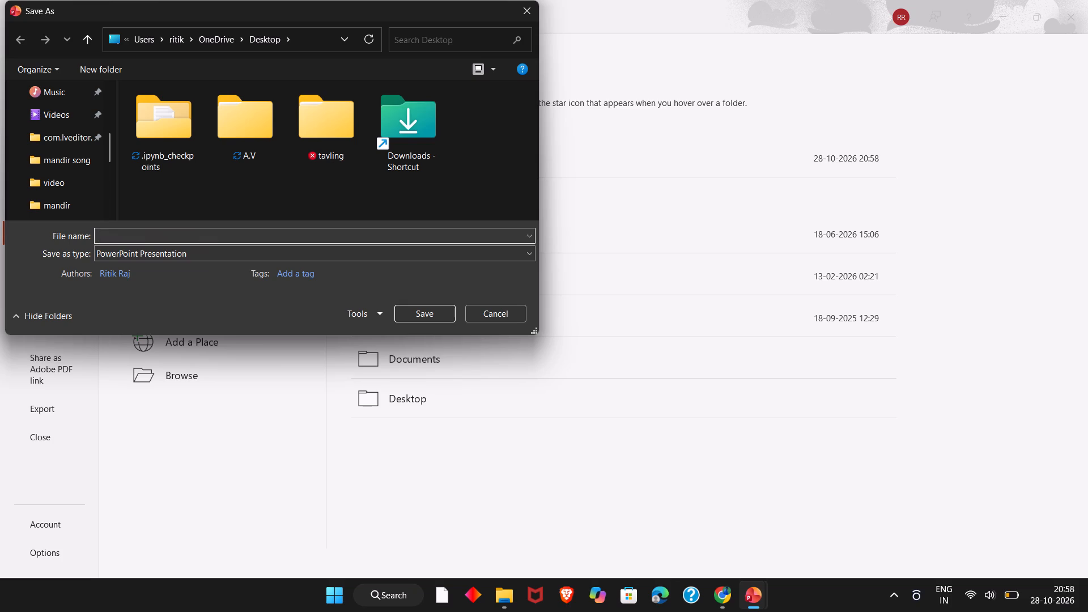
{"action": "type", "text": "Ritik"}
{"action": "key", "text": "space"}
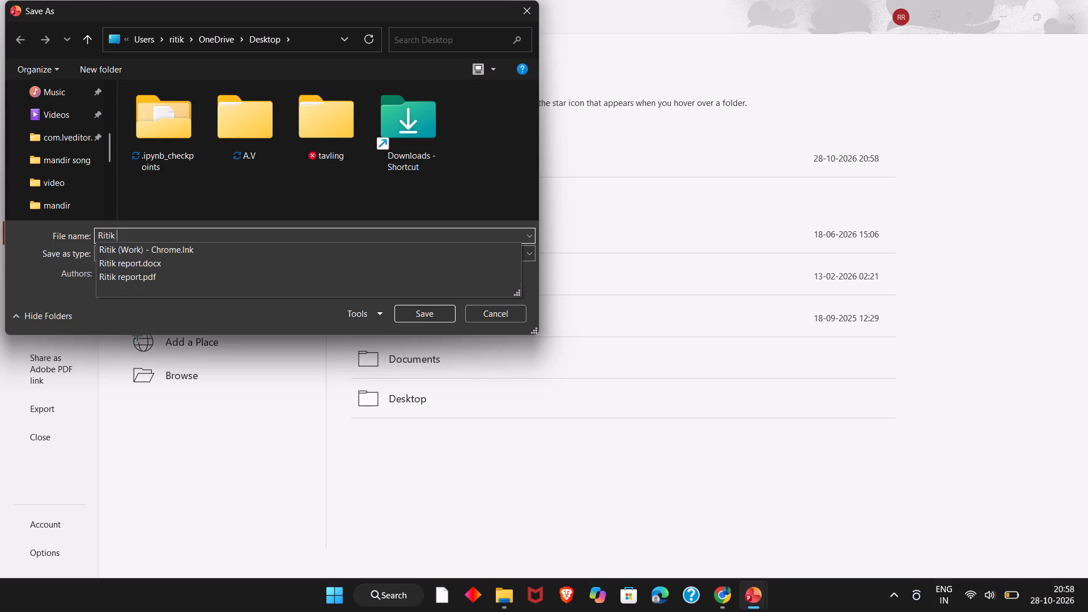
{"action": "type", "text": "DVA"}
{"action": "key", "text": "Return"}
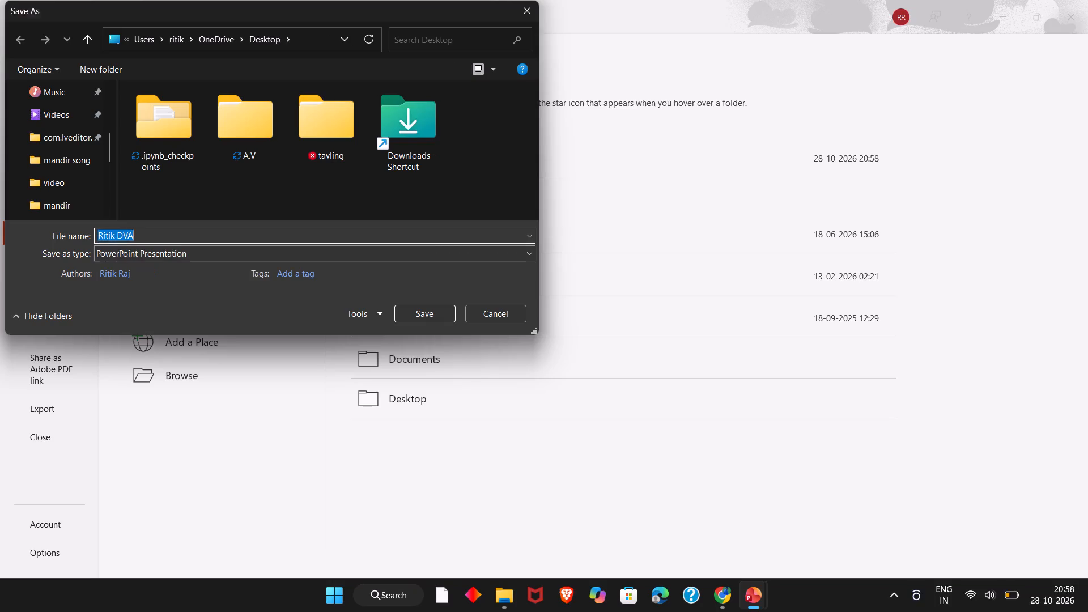
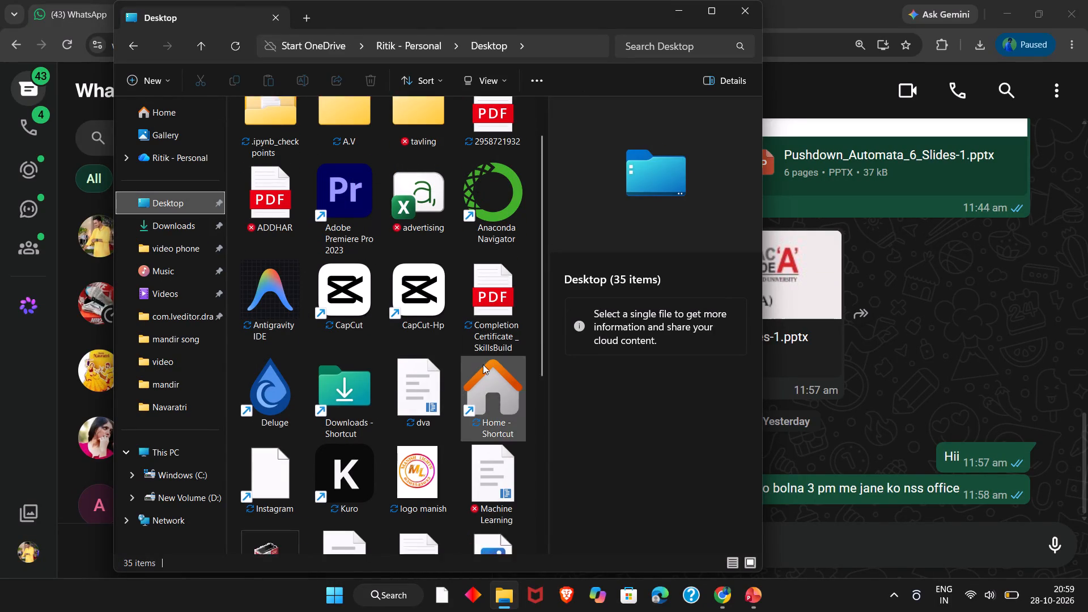
Look through the OneDrive Desktop folder in File Explorer for the saved "Ritik DVA" presentation.
{"action": "scroll", "coordinate": [483, 364], "scroll_direction": "down", "scroll_amount": 4}
{"action": "scroll", "coordinate": [380, 384], "scroll_direction": "up", "scroll_amount": 1}
{"action": "scroll", "coordinate": [380, 384], "scroll_direction": "down", "scroll_amount": 2}
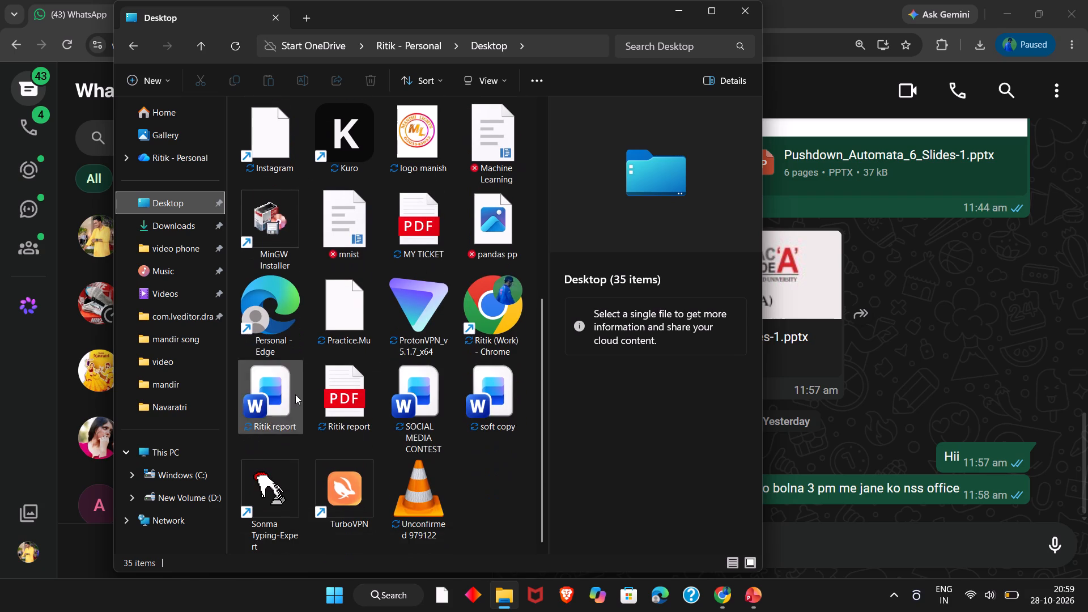
{"action": "scroll", "coordinate": [320, 392], "scroll_direction": "up", "scroll_amount": 3}
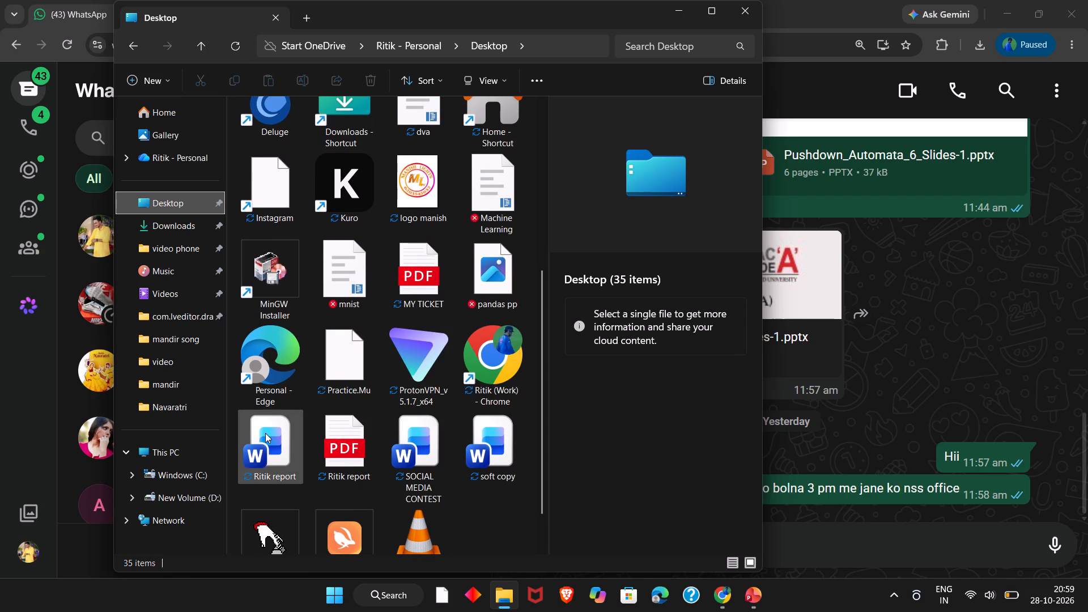
{"action": "scroll", "coordinate": [314, 389], "scroll_direction": "up", "scroll_amount": 3}
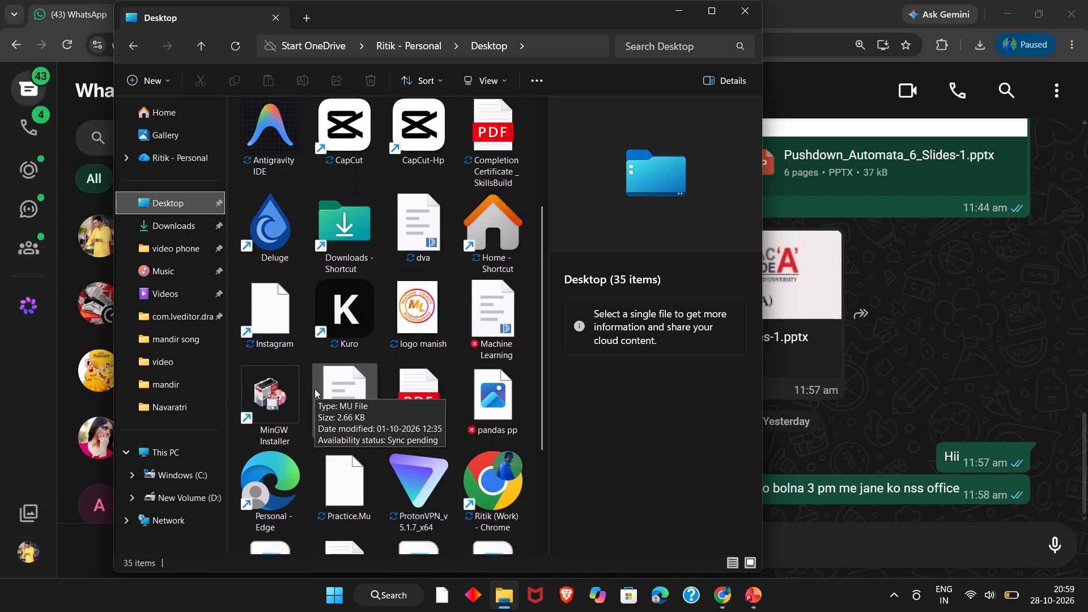
{"action": "scroll", "coordinate": [314, 389], "scroll_direction": "up", "scroll_amount": 4}
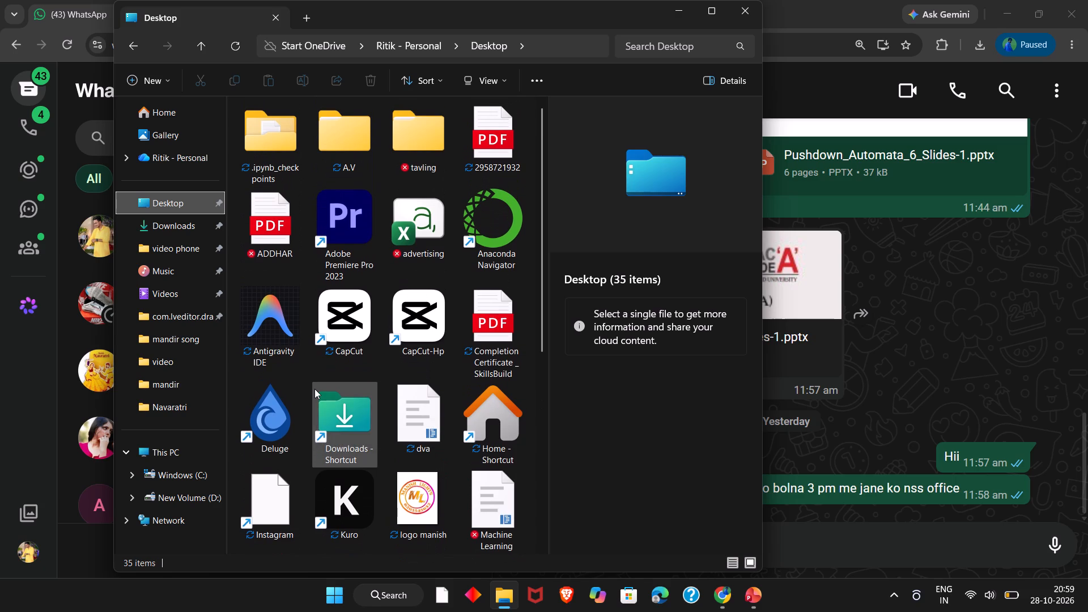
{"action": "scroll", "coordinate": [411, 341], "scroll_direction": "down", "scroll_amount": 3}
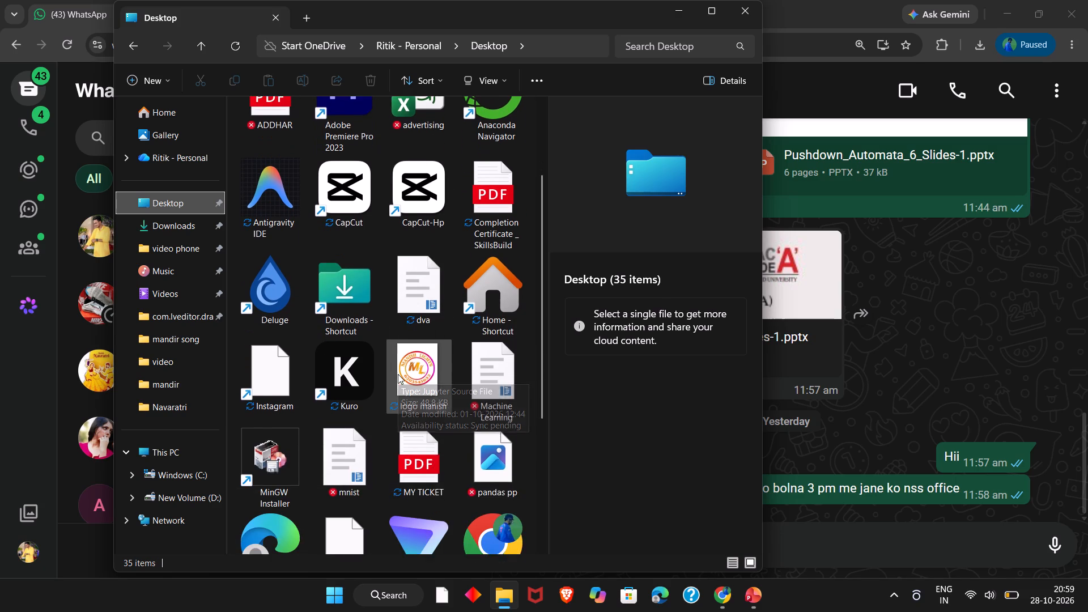
{"action": "scroll", "coordinate": [398, 374], "scroll_direction": "down", "scroll_amount": 3}
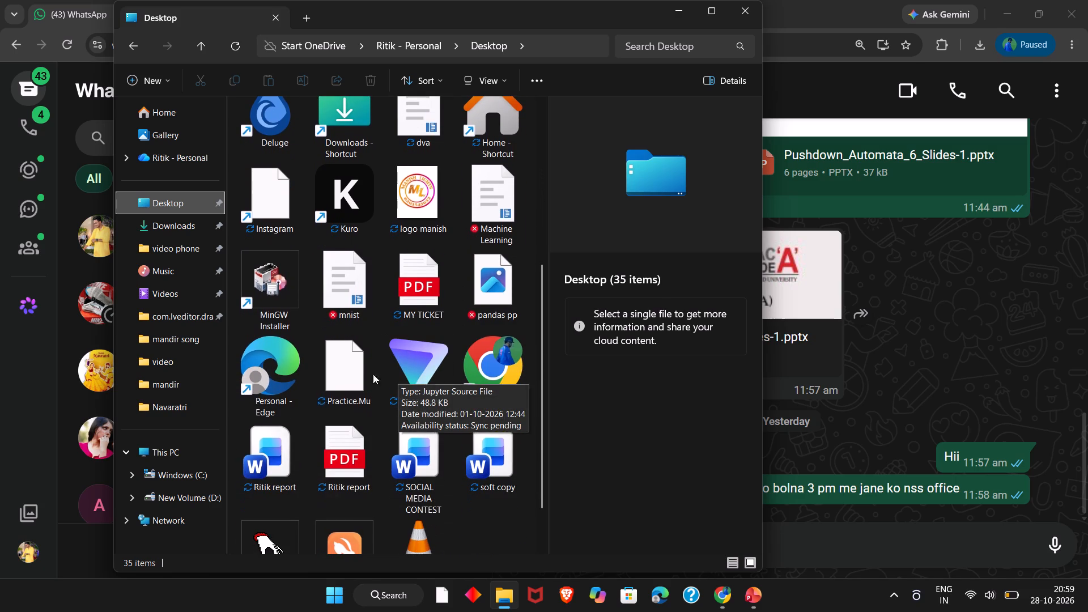
{"action": "scroll", "coordinate": [359, 437], "scroll_direction": "down", "scroll_amount": 2}
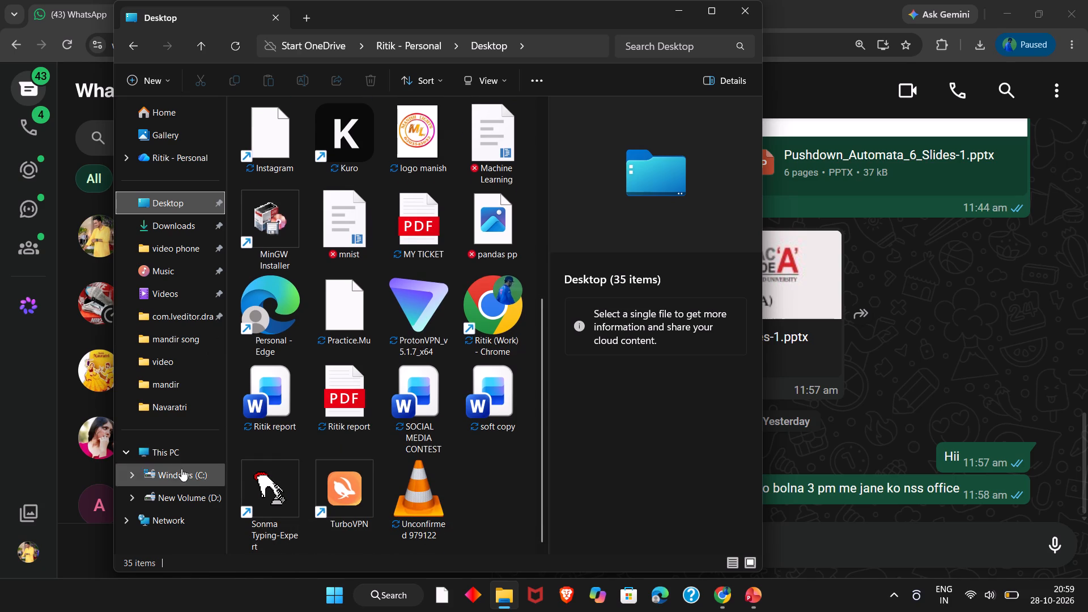
Look for the saved presentation in the Desktop folder inside All Files on the New Volume (D:) drive.
{"action": "double_click", "coordinate": [185, 496]}
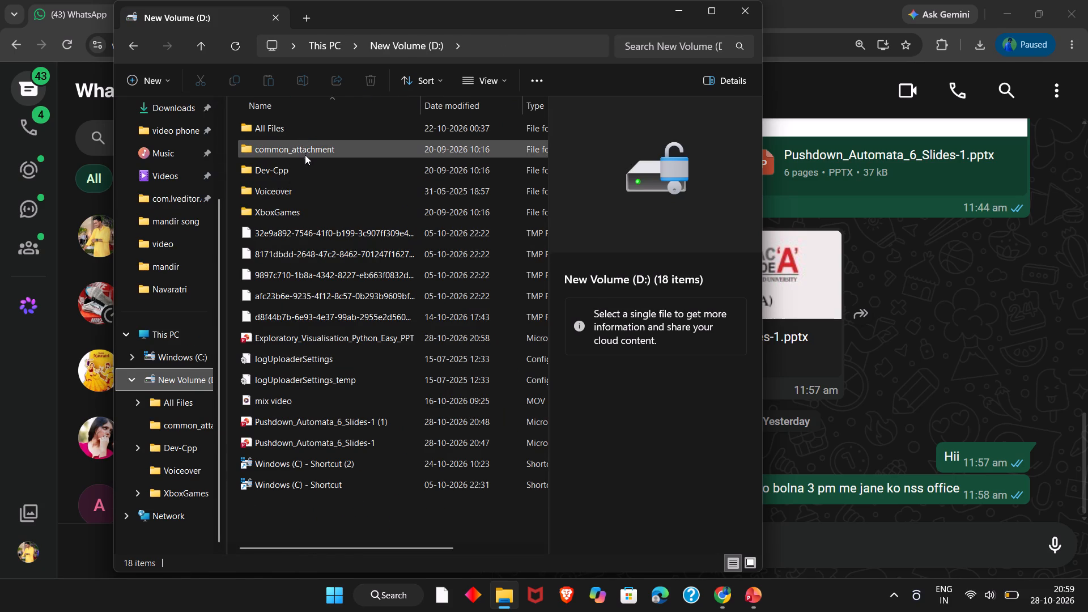
{"action": "double_click", "coordinate": [297, 124]}
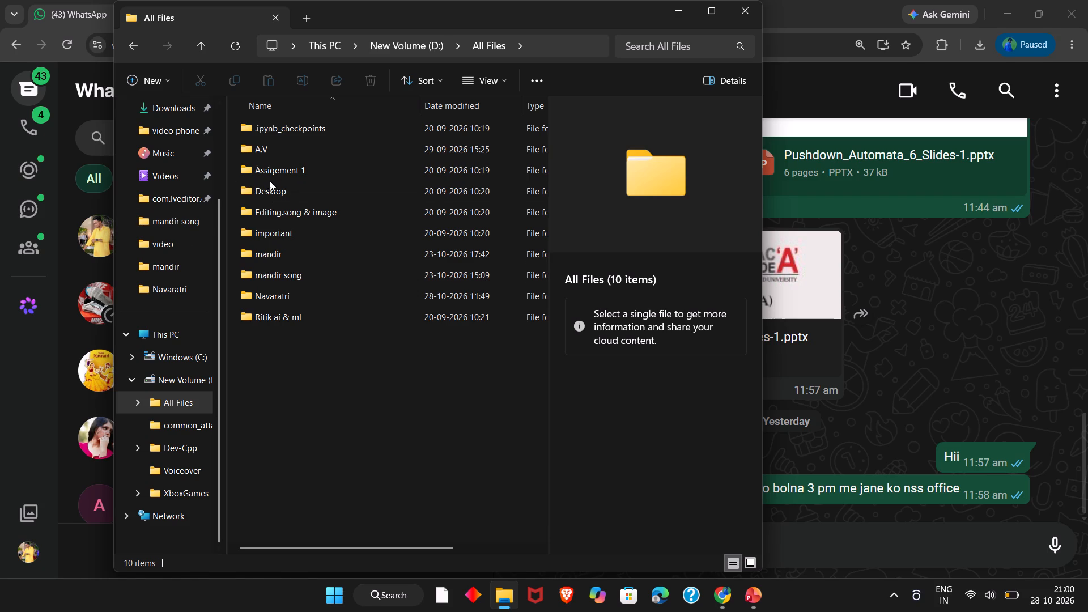
{"action": "double_click", "coordinate": [283, 189]}
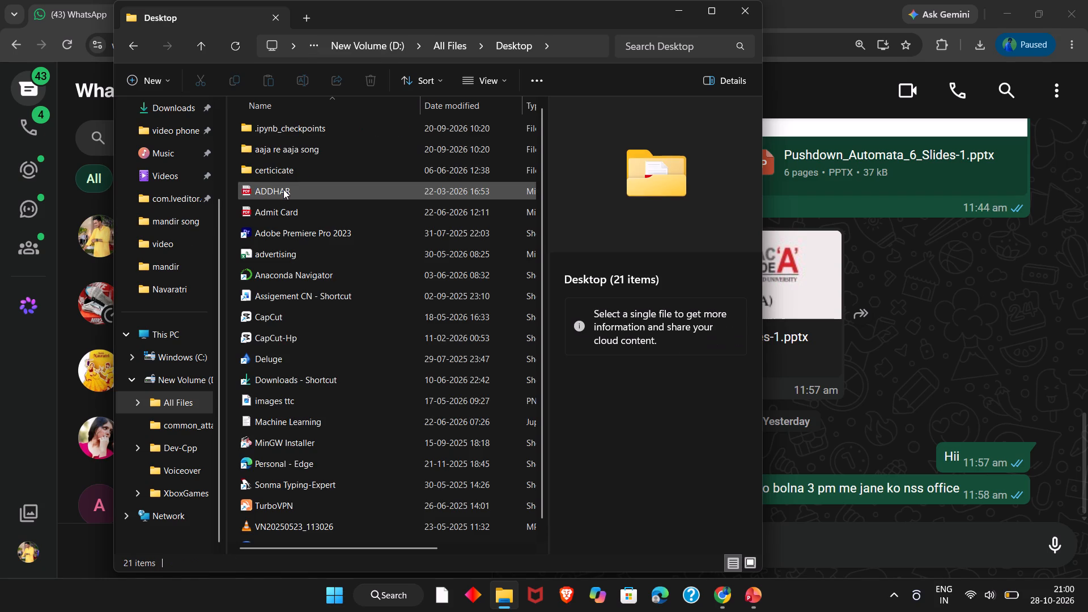
{"action": "scroll", "coordinate": [269, 296], "scroll_direction": "down", "scroll_amount": 1}
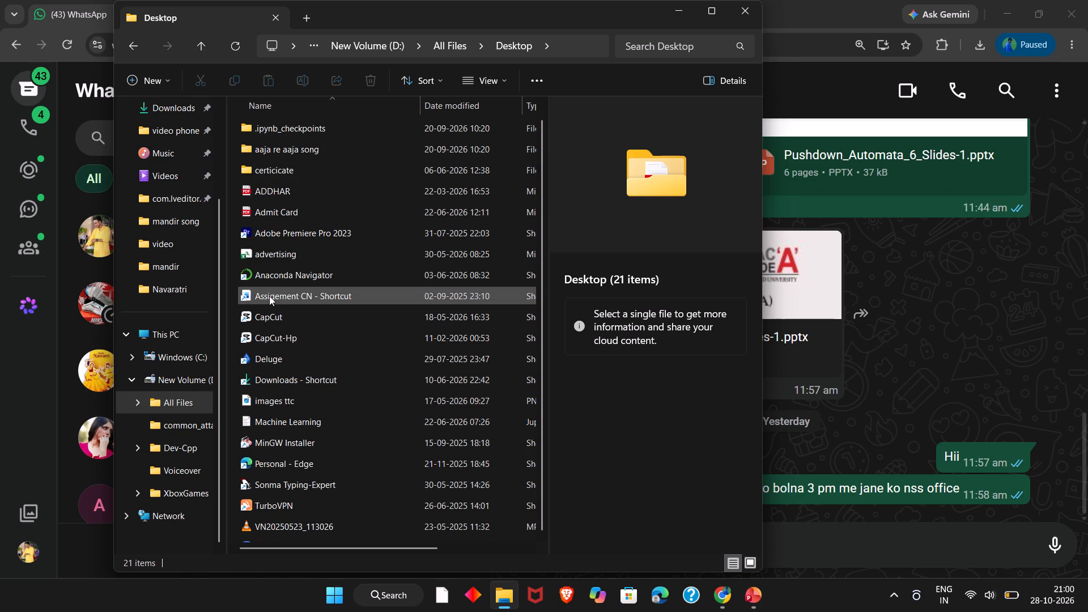
{"action": "scroll", "coordinate": [269, 296], "scroll_direction": "down", "scroll_amount": 1}
{"action": "scroll", "coordinate": [247, 468], "scroll_direction": "down", "scroll_amount": 4}
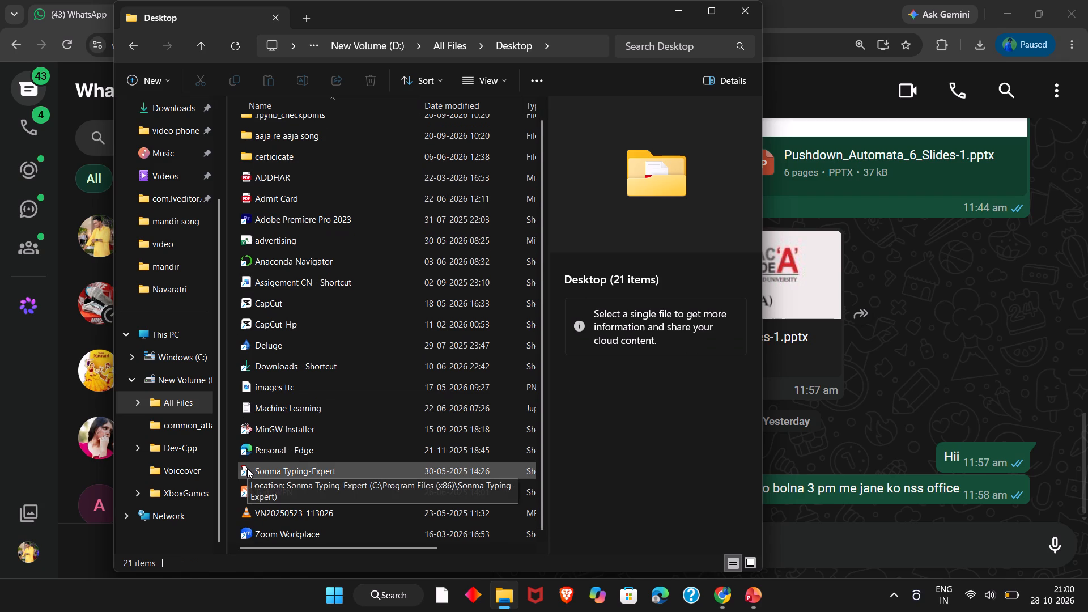
Check the top-level contents of the New Volume (D:) and Windows (C:) drives for the saved presentation.
{"action": "double_click", "coordinate": [167, 334]}
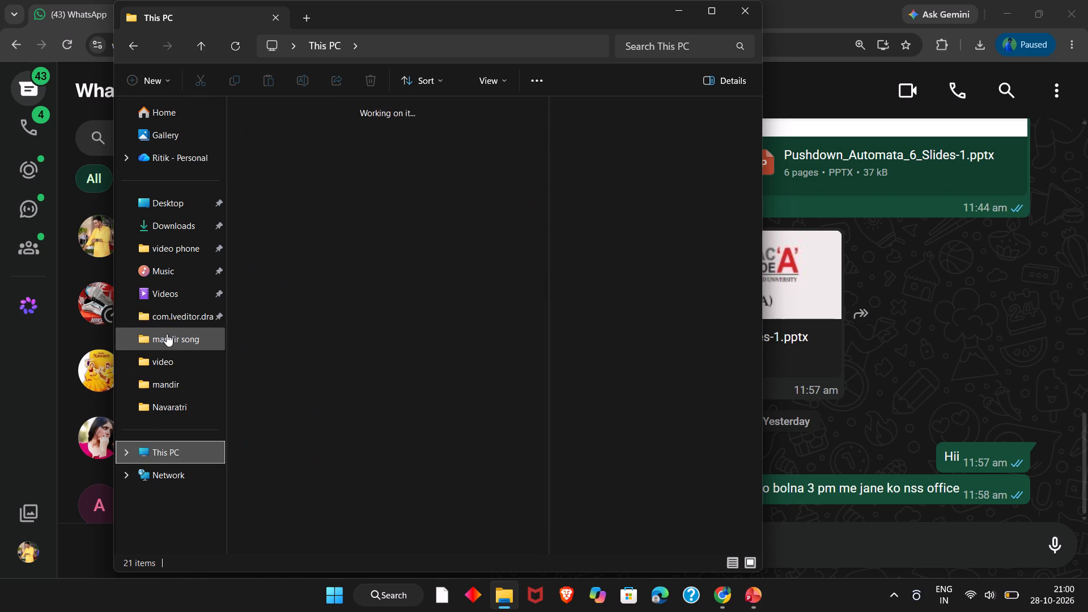
{"action": "double_click", "coordinate": [314, 164]}
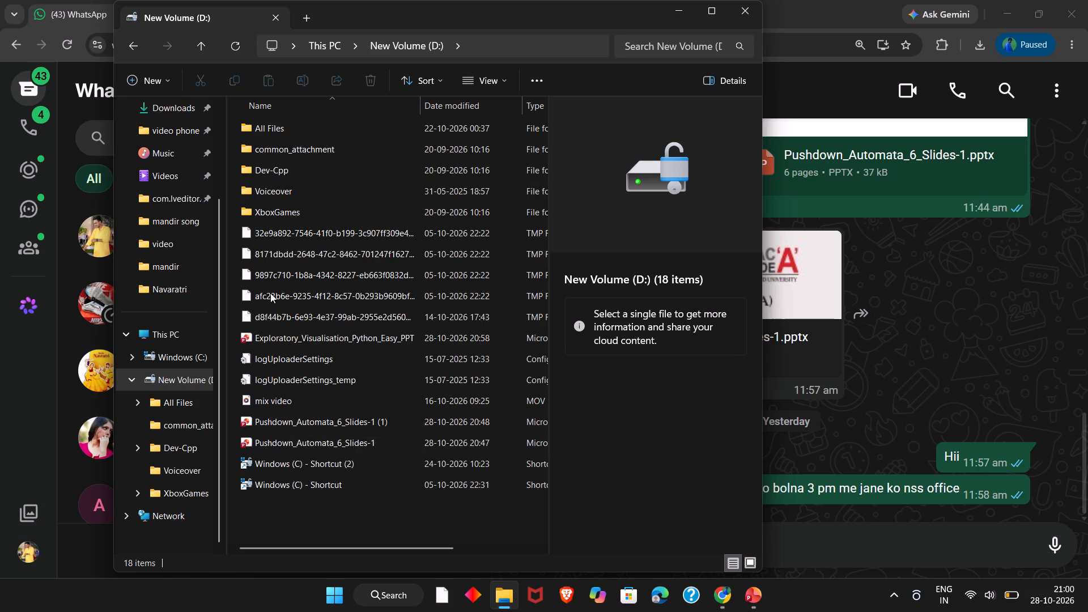
{"action": "left_click", "coordinate": [162, 358]}
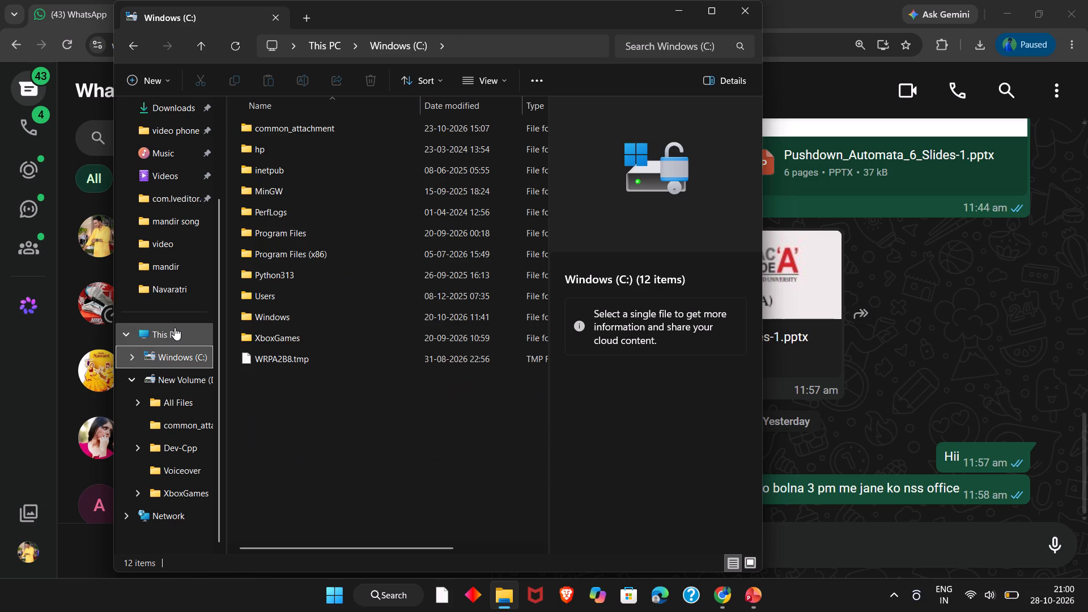
{"action": "double_click", "coordinate": [175, 328]}
{"action": "double_click", "coordinate": [316, 129]}
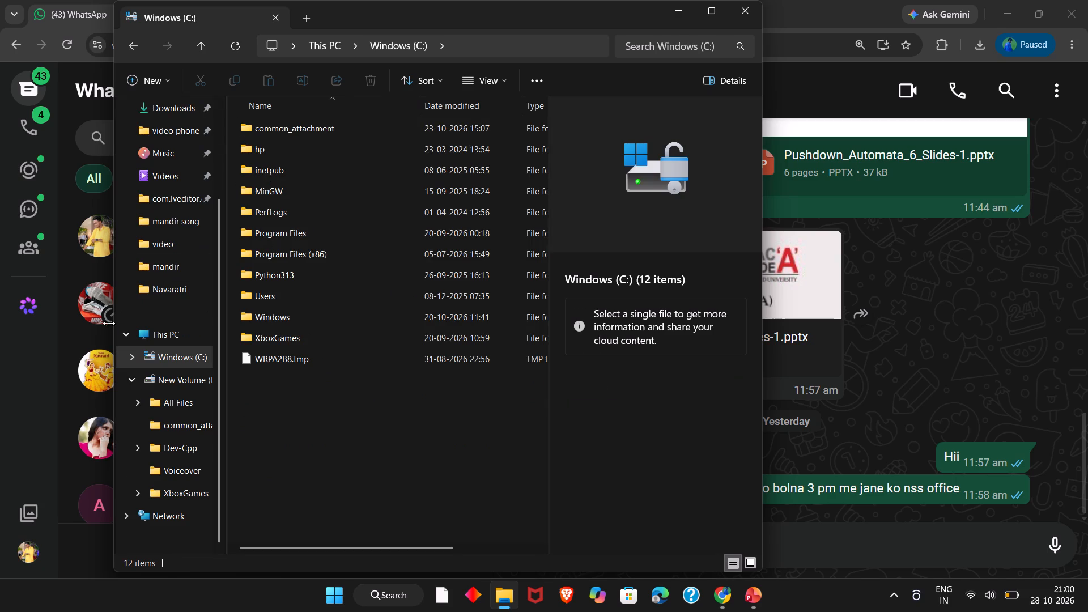
Return to the OneDrive Desktop folder and check all its files again for the "Ritik DVA" presentation.
{"action": "scroll", "coordinate": [185, 192], "scroll_direction": "up", "scroll_amount": 3}
{"action": "double_click", "coordinate": [185, 200]}
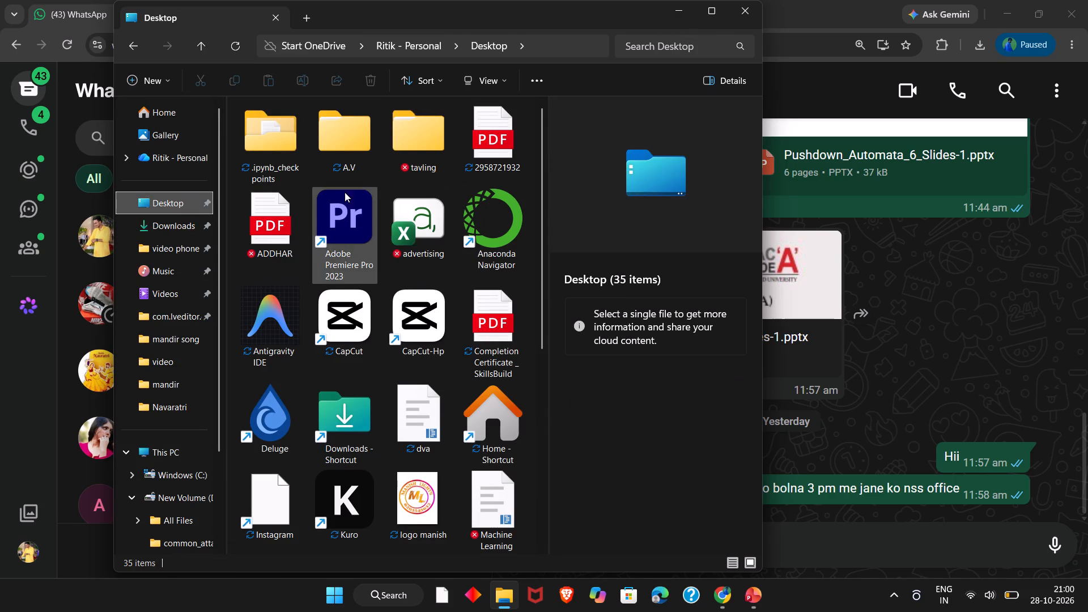
{"action": "scroll", "coordinate": [338, 341], "scroll_direction": "down", "scroll_amount": 5}
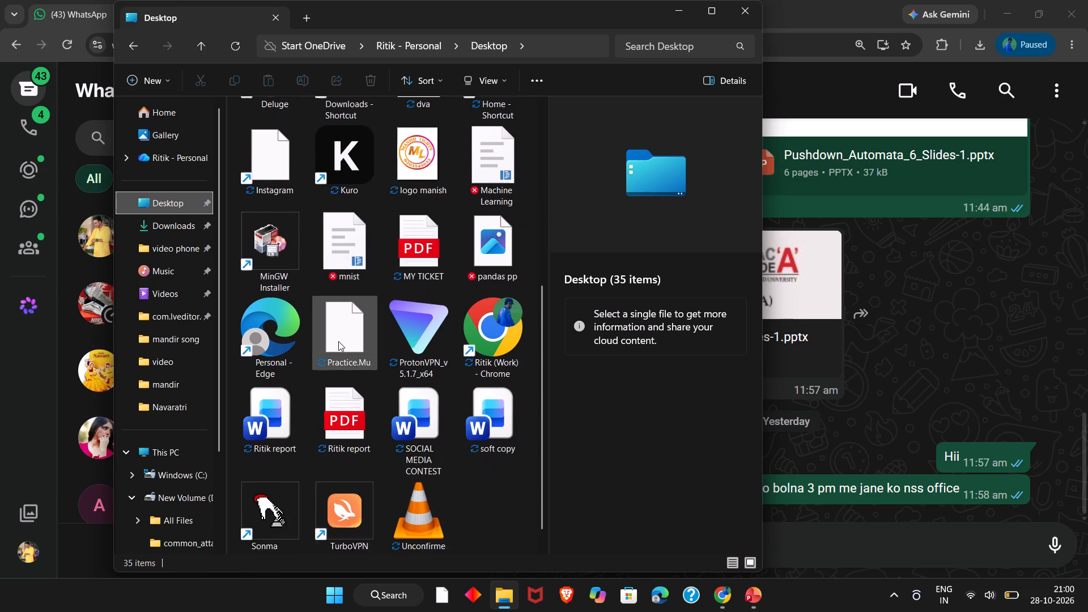
{"action": "scroll", "coordinate": [338, 341], "scroll_direction": "down", "scroll_amount": 2}
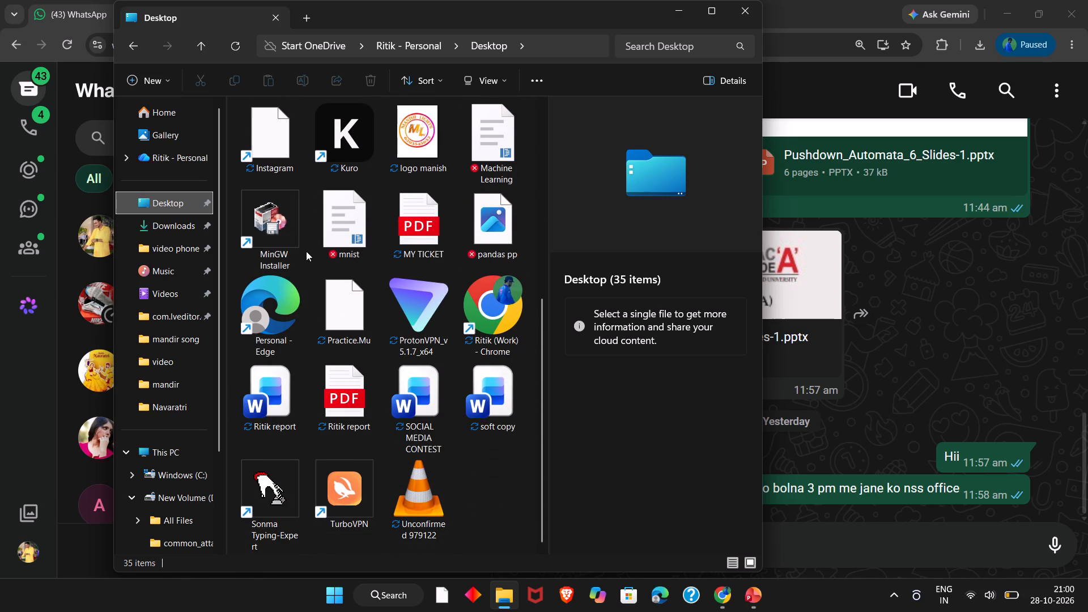
{"action": "scroll", "coordinate": [444, 263], "scroll_direction": "up", "scroll_amount": 2}
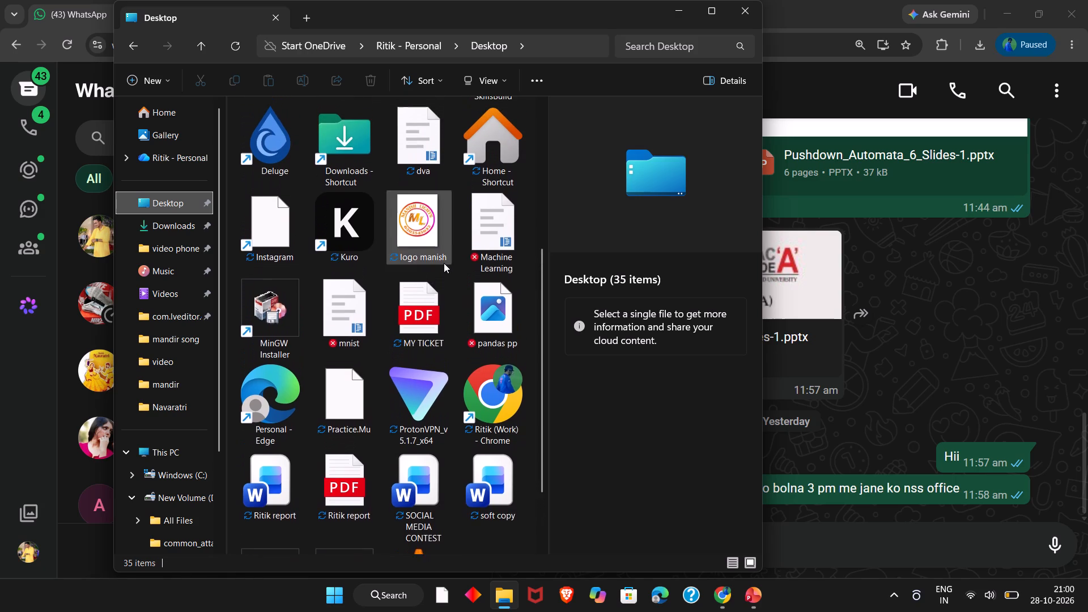
{"action": "scroll", "coordinate": [444, 263], "scroll_direction": "up", "scroll_amount": 4}
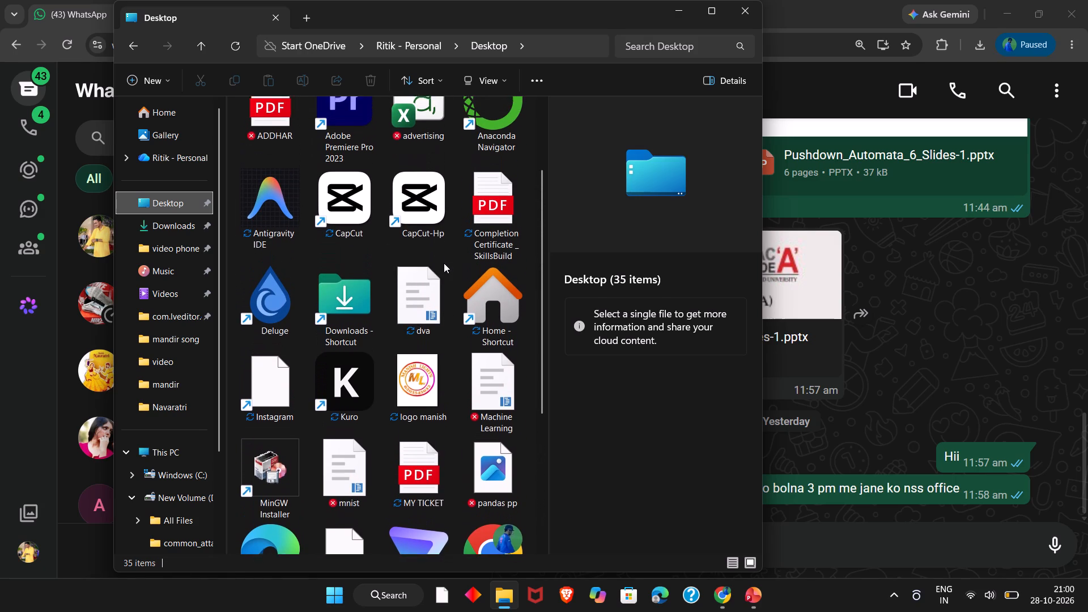
{"action": "scroll", "coordinate": [444, 263], "scroll_direction": "up", "scroll_amount": 3}
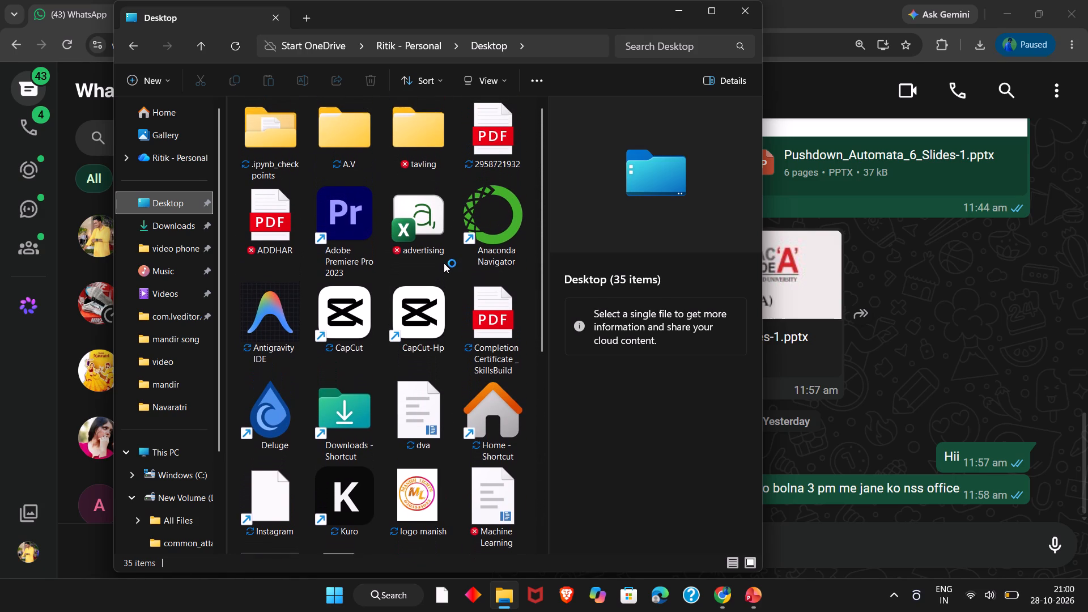
{"action": "scroll", "coordinate": [444, 263], "scroll_direction": "up", "scroll_amount": 1}
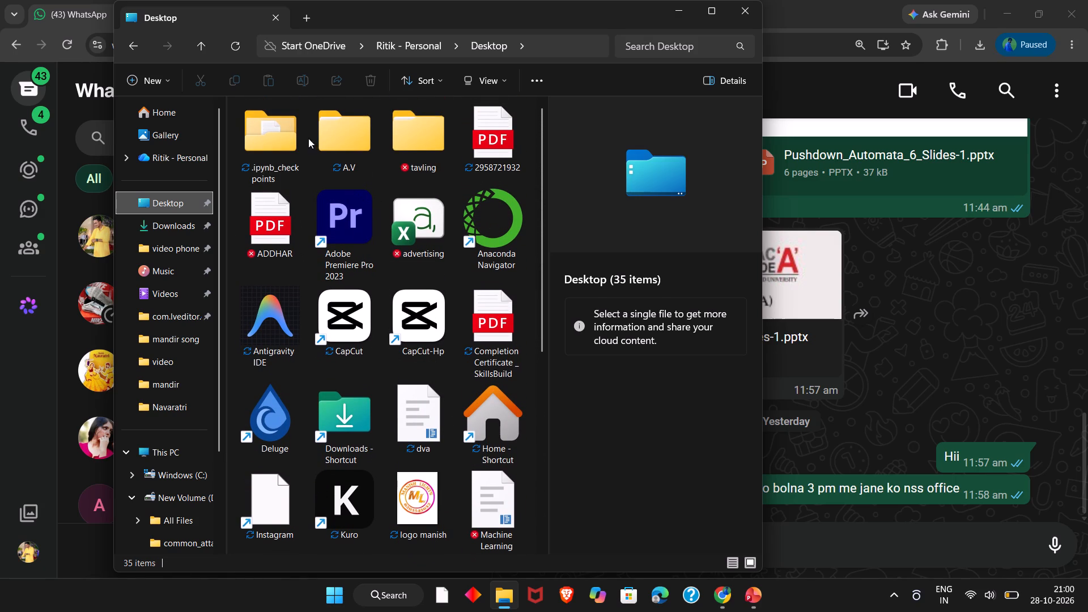
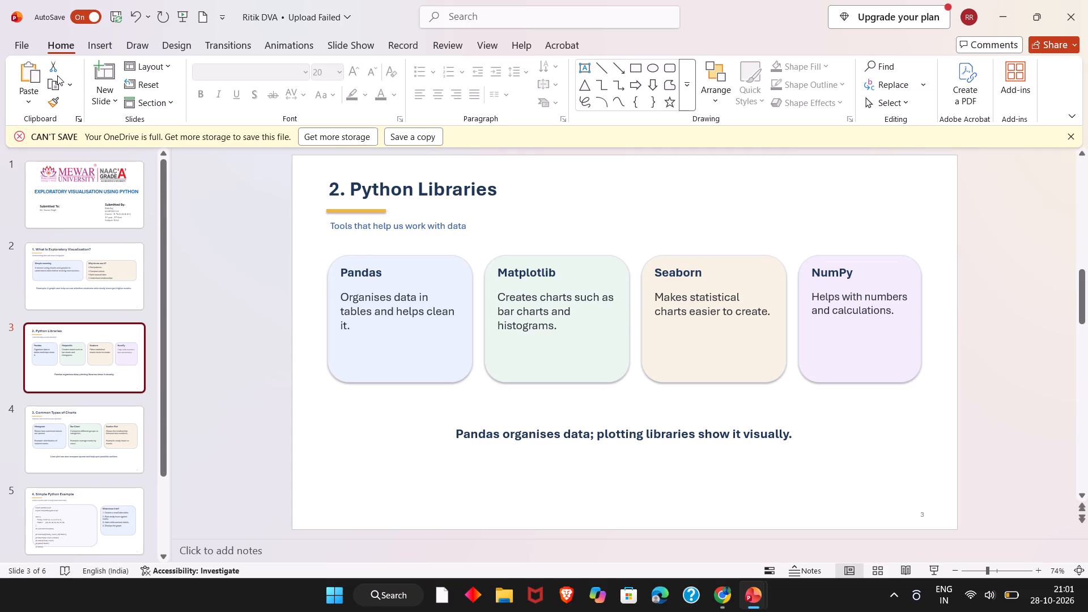
In PowerPoint, start saving a copy of the "Ritik DVA" presentation whose OneDrive upload failed.
{"action": "left_click", "coordinate": [405, 133]}
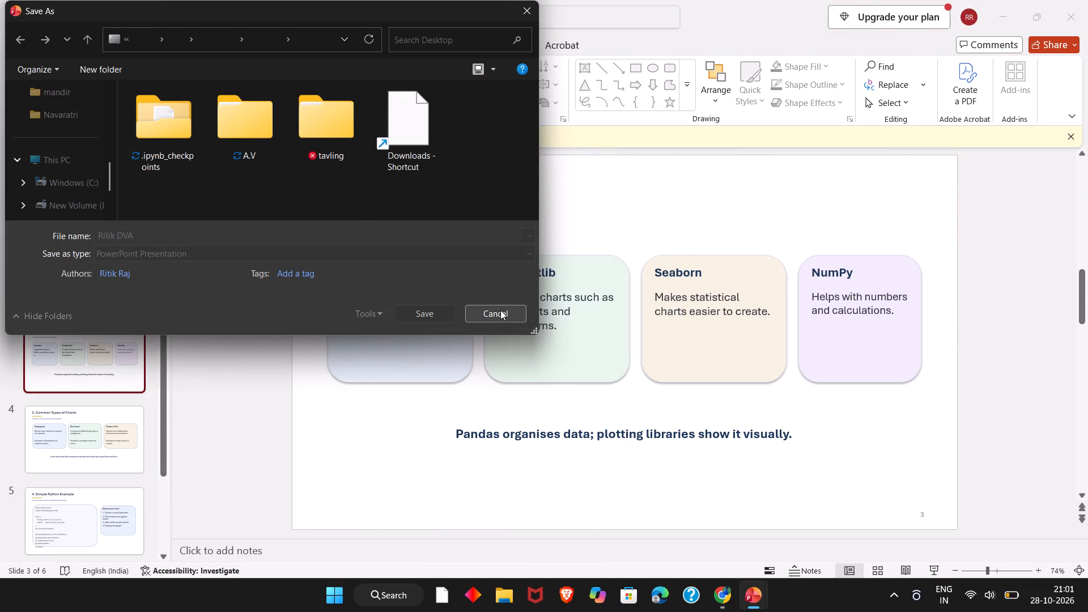
Save the "Ritik DVA" copy as a PowerPoint Presentation in the All Files folder on the New Volume (D:) drive.
{"action": "left_click", "coordinate": [56, 161]}
{"action": "scroll", "coordinate": [56, 161], "scroll_direction": "down", "scroll_amount": 2}
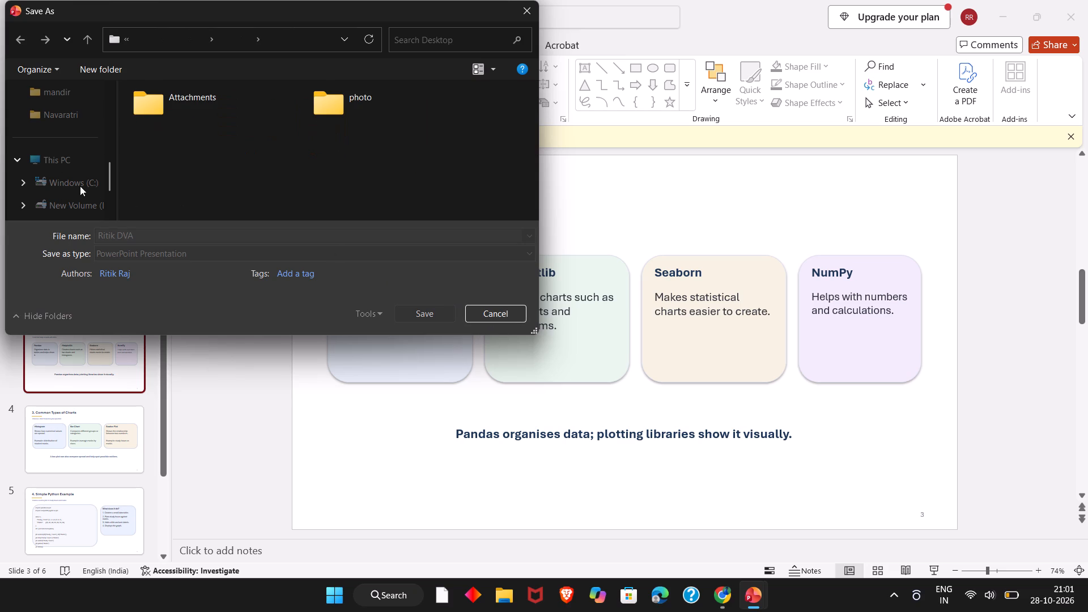
{"action": "left_click", "coordinate": [488, 314]}
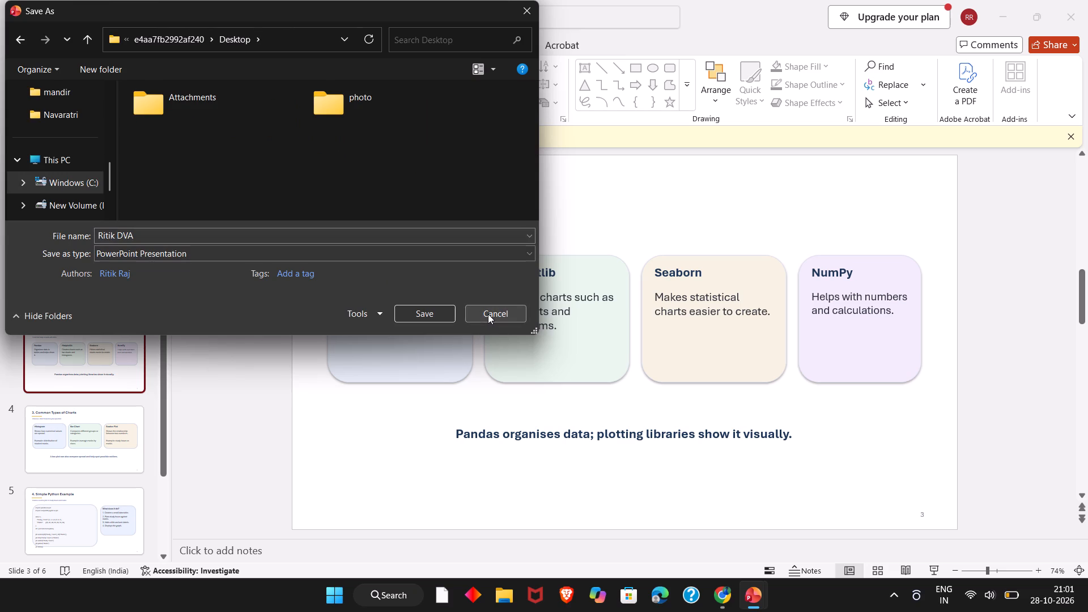
{"action": "double_click", "coordinate": [83, 204]}
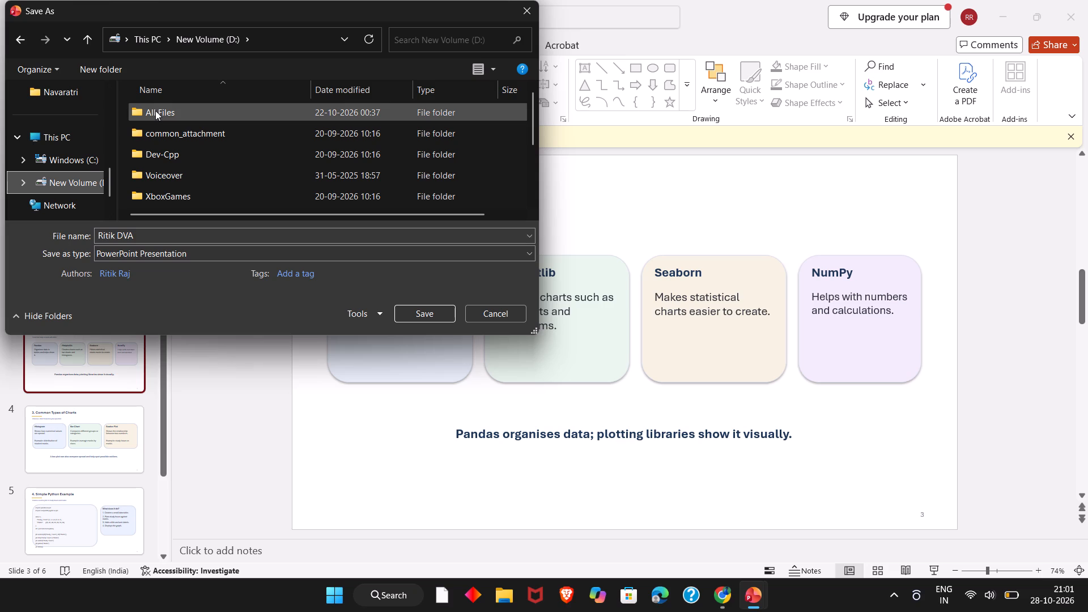
{"action": "double_click", "coordinate": [155, 110]}
{"action": "scroll", "coordinate": [188, 185], "scroll_direction": "down", "scroll_amount": 1}
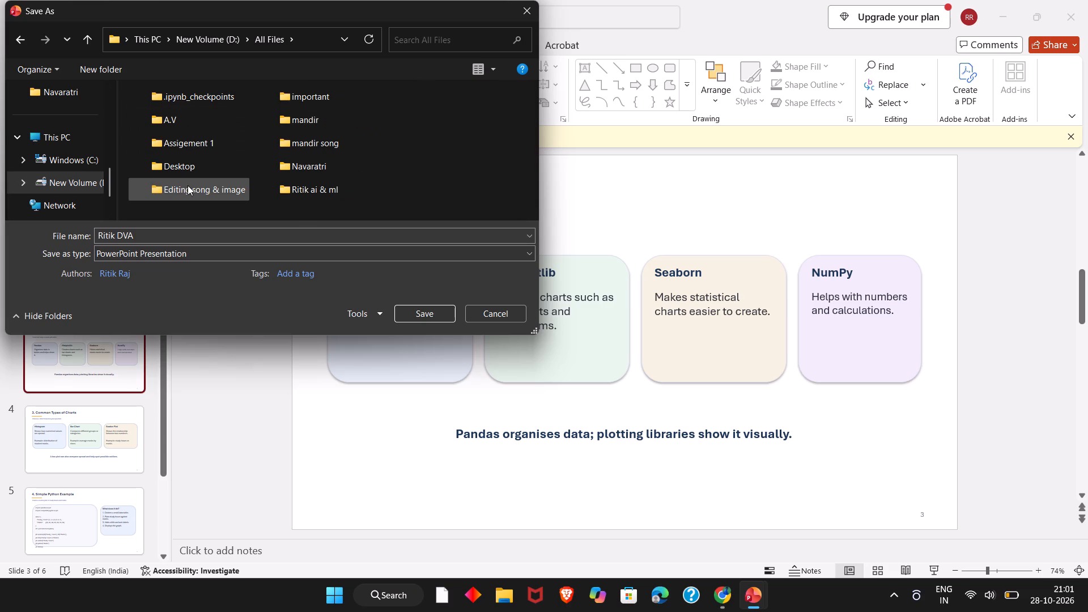
{"action": "scroll", "coordinate": [188, 185], "scroll_direction": "down", "scroll_amount": 1}
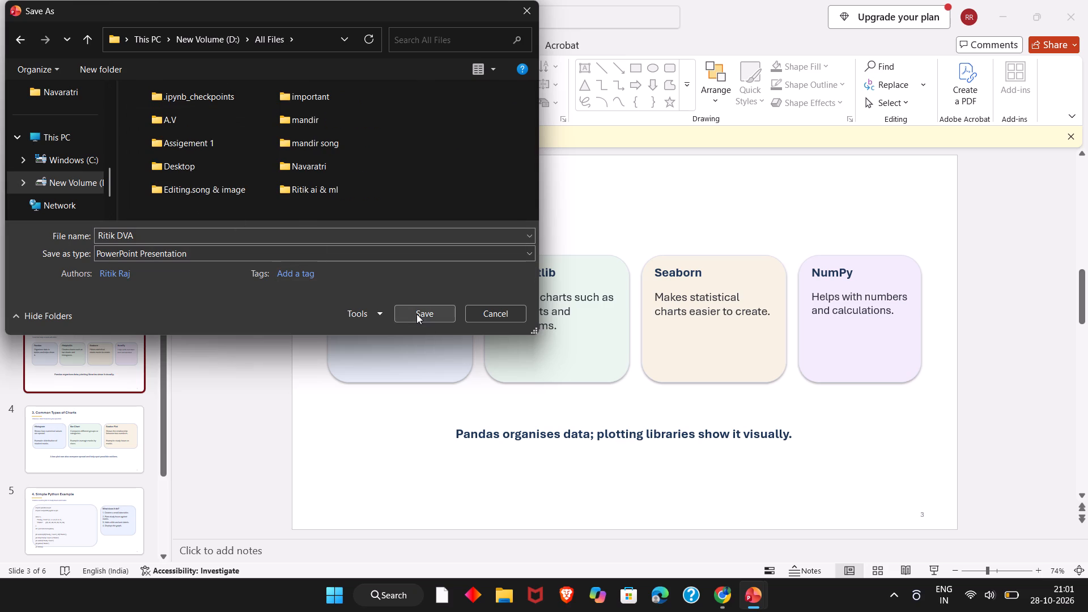